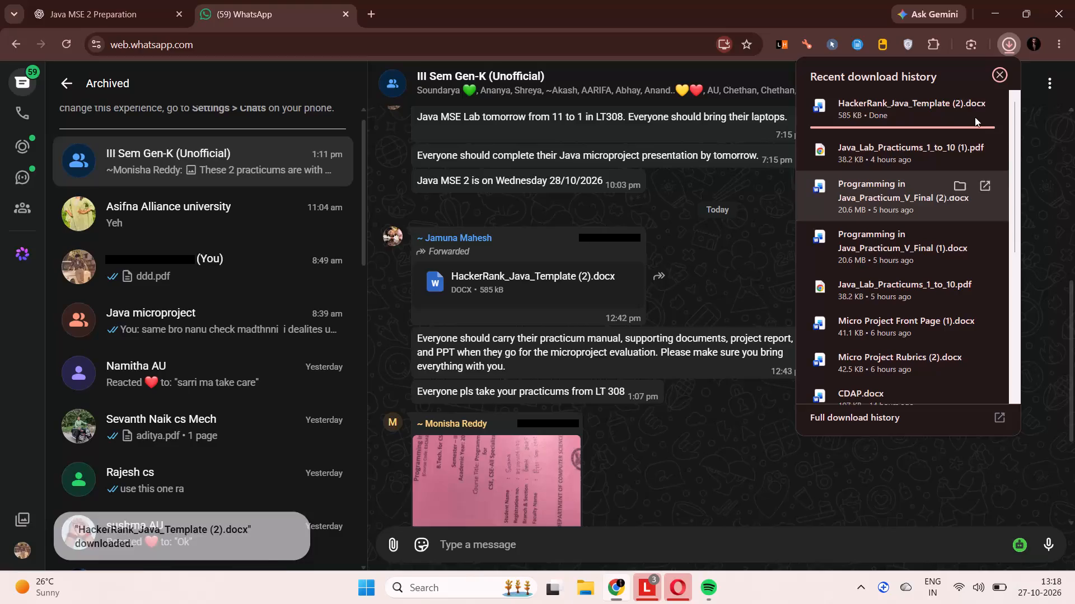
# Open the downloaded HackerRank_Java_Template (2).docx in Word and maximize the Micro Project Rubrics (2) document window.
pyautogui.click(988, 104)
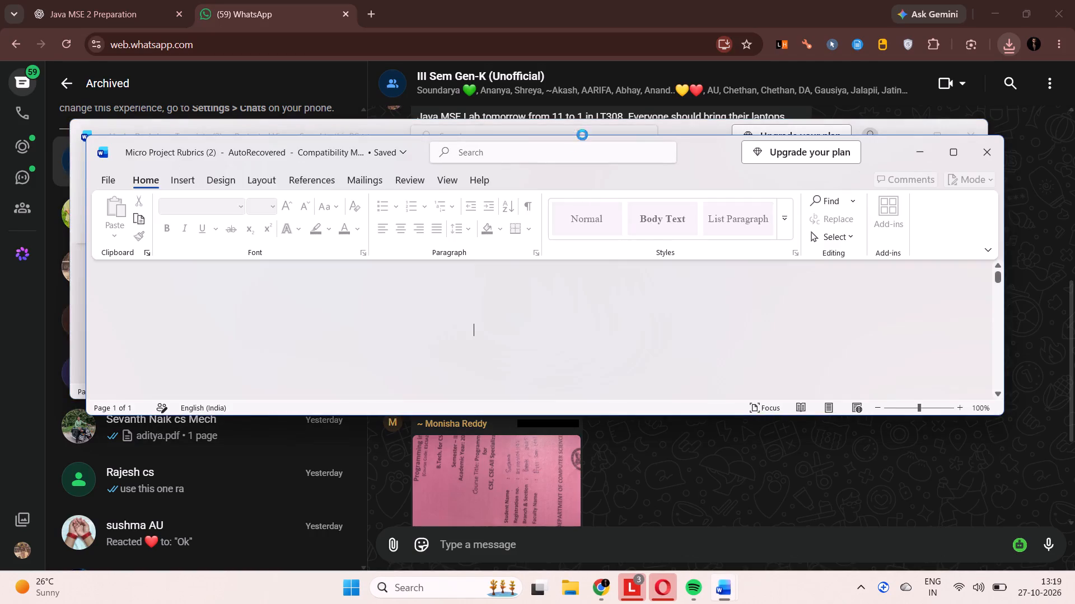
pyautogui.click(954, 155)
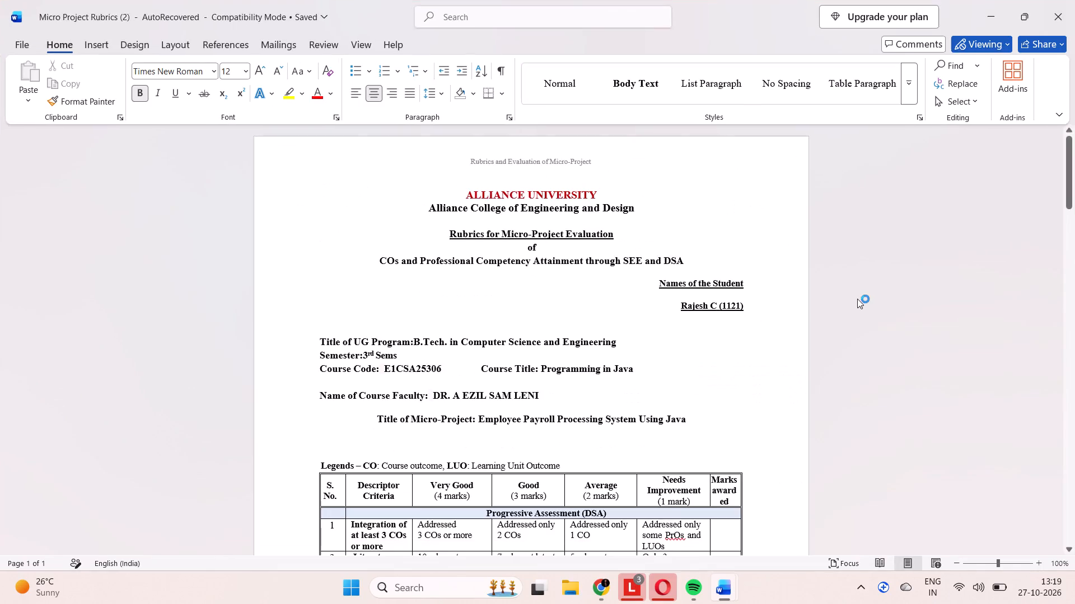
# Maximize the HackerRank_Java_Template (2) document window.
pyautogui.scroll(-1, 857, 299)
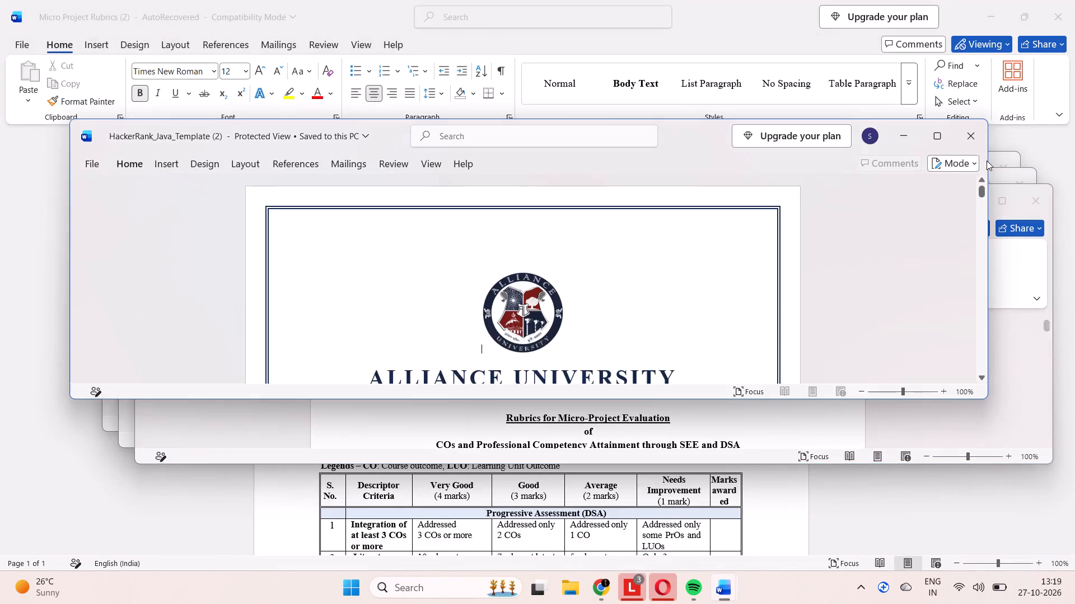
pyautogui.click(934, 138)
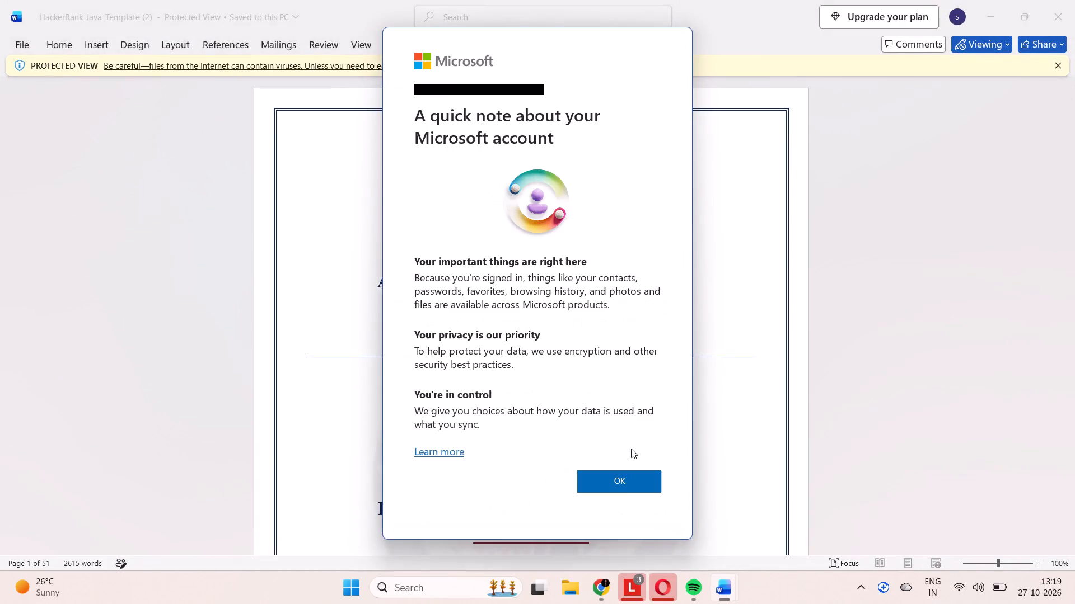
# Complete the Microsoft account and privacy notices, choosing to send optional data and not to personalize offers.
pyautogui.click(624, 487)
pyautogui.scroll(-1, 624, 487)
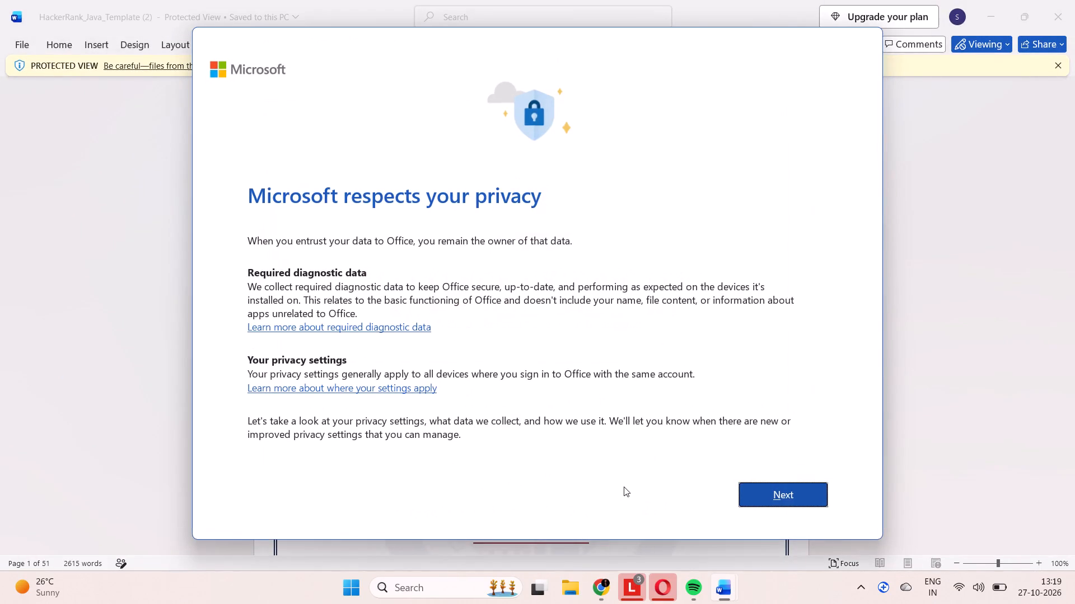
pyautogui.click(795, 489)
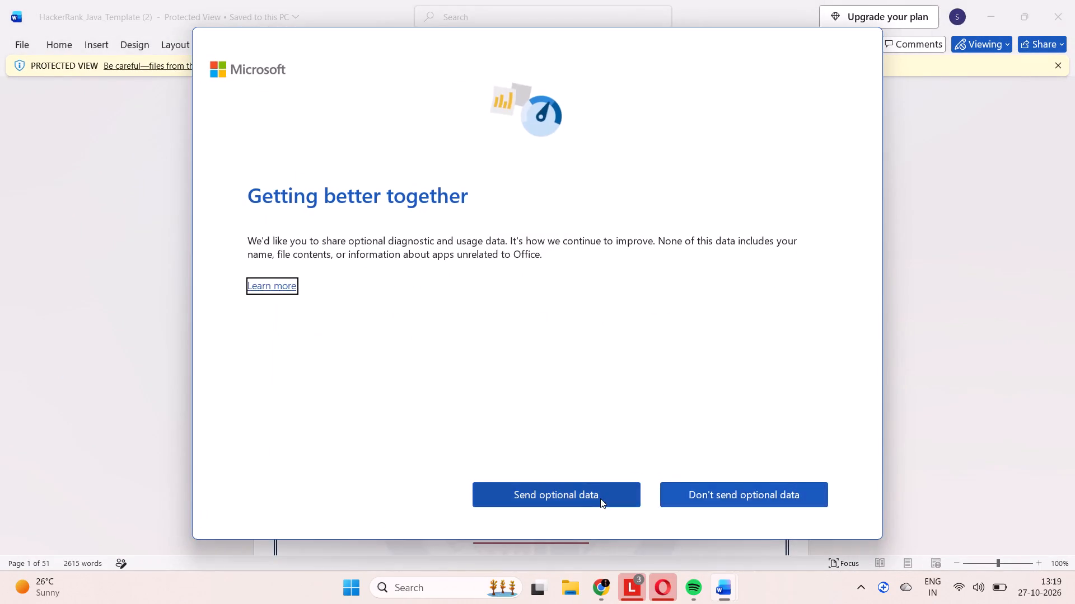
pyautogui.click(588, 500)
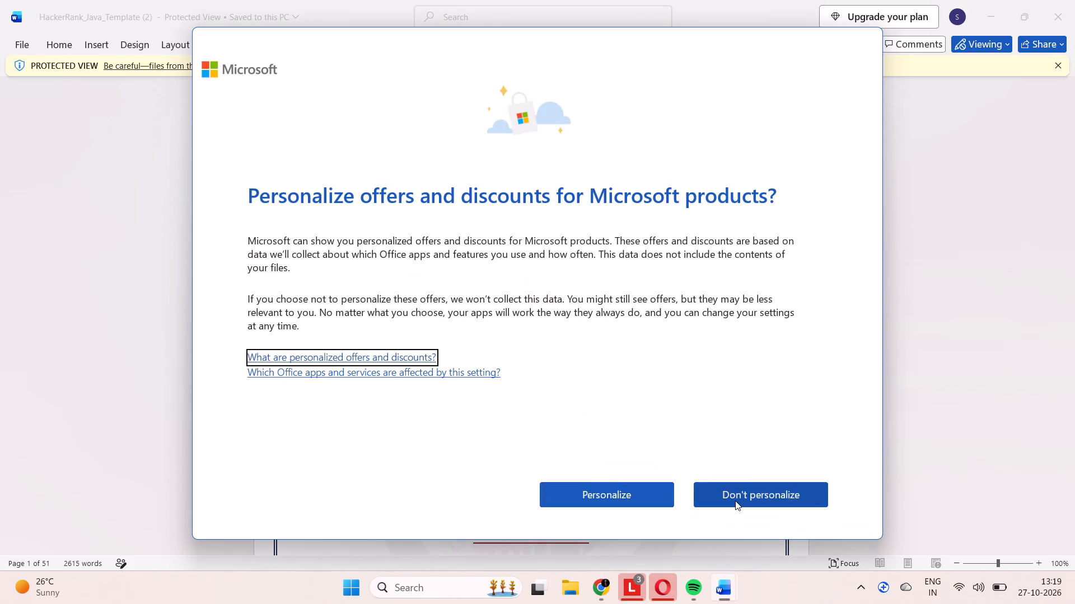
pyautogui.click(735, 500)
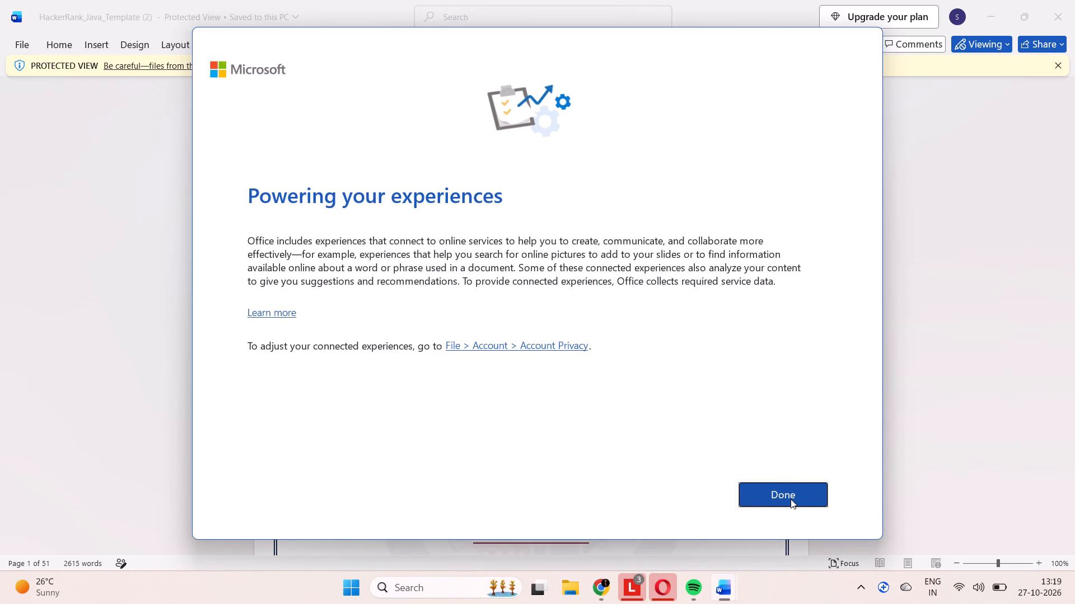
pyautogui.click(791, 499)
# Enable editing for the protected HackerRank_Java_Template (2) document.
pyautogui.moveTo(569, 77); pyautogui.dragTo(569, 69)
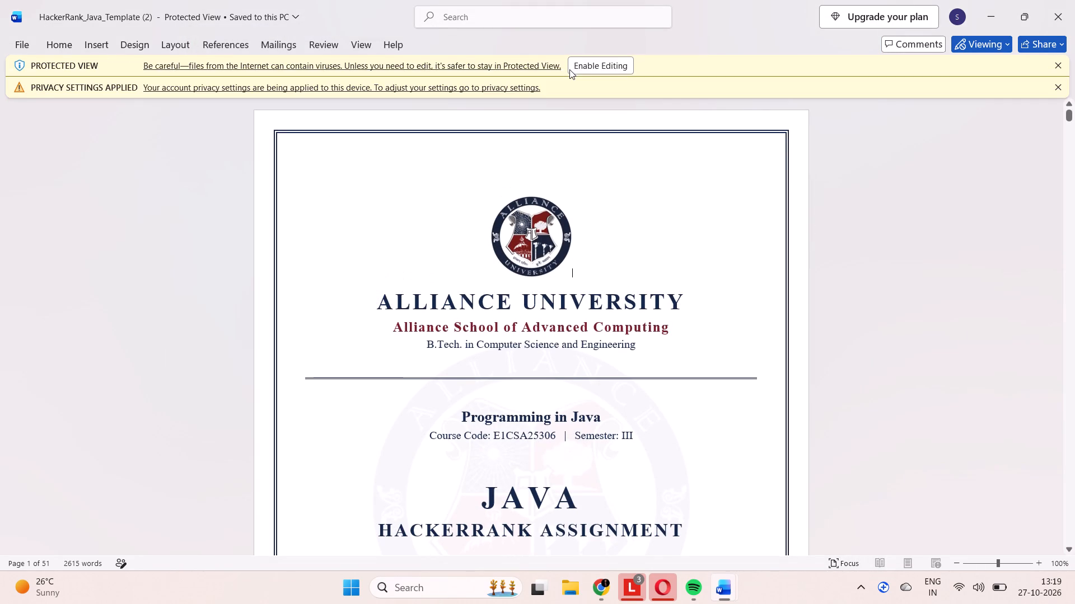
pyautogui.click(578, 68)
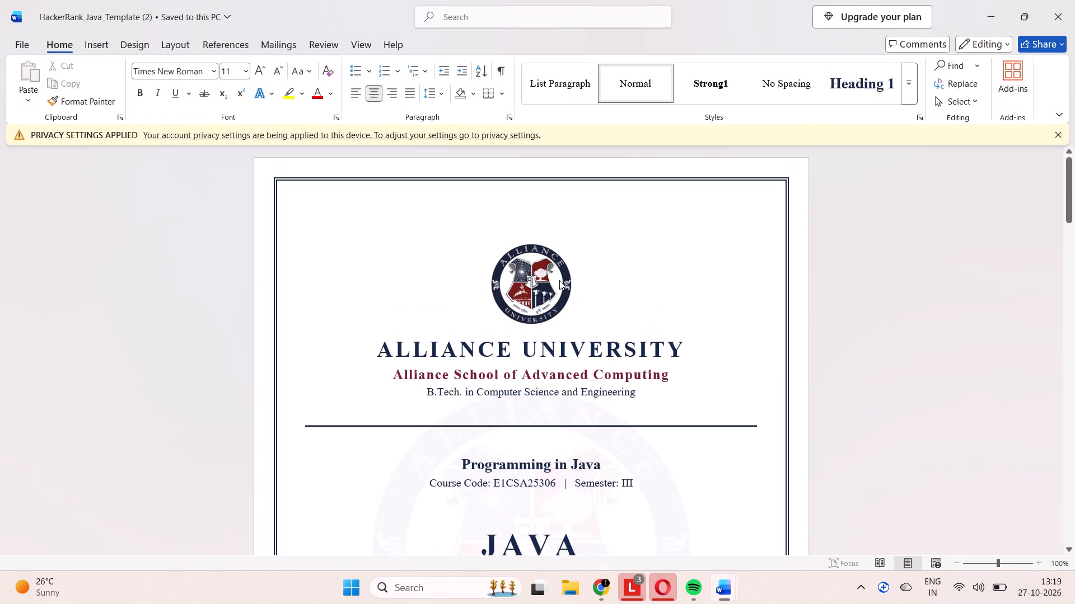
# Examine the assignment template from its cover page through the question pages to the last one and back.
pyautogui.scroll(-2, 559, 280)
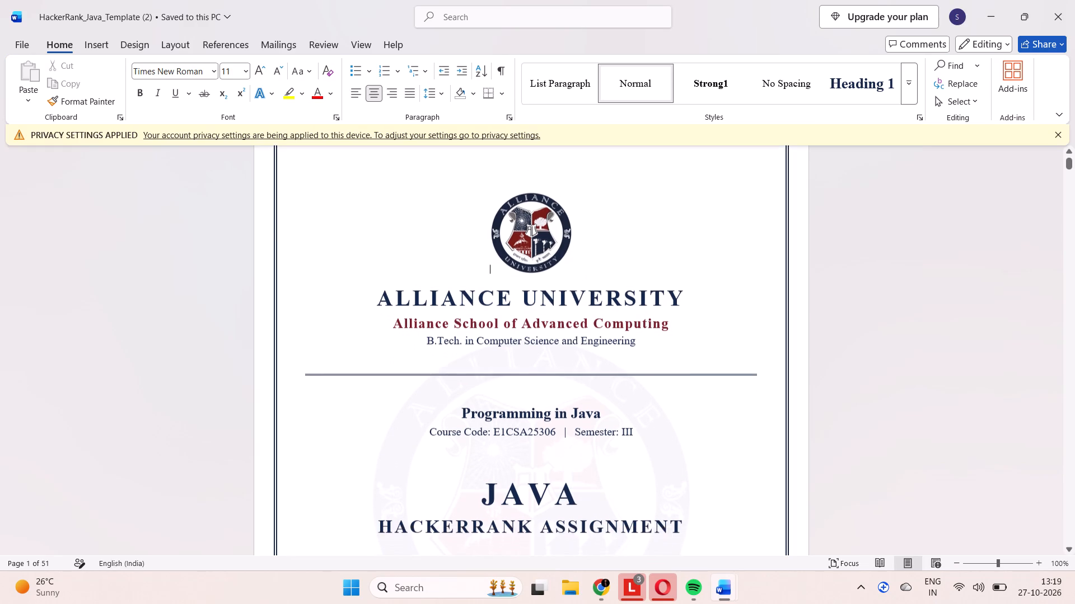
pyautogui.scroll(-1, 559, 280)
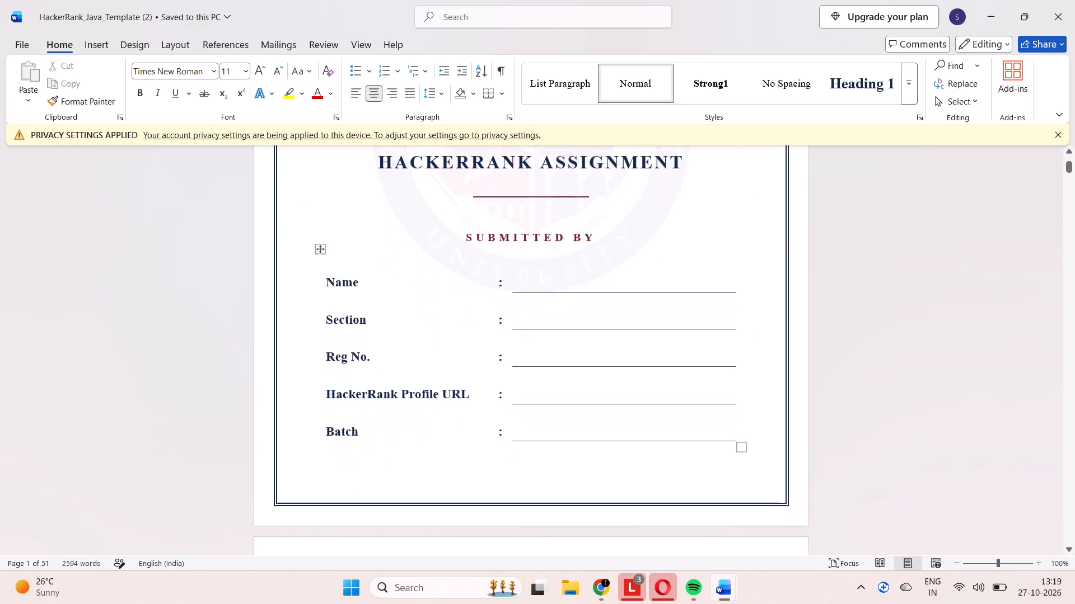
pyautogui.scroll(-2, 559, 280)
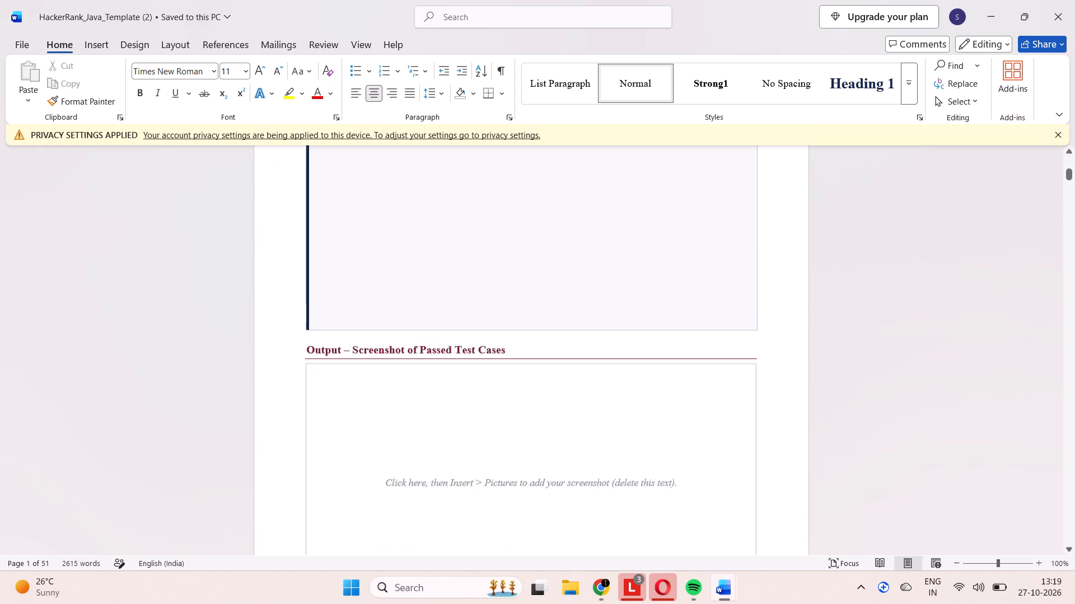
pyautogui.scroll(-4, 559, 280)
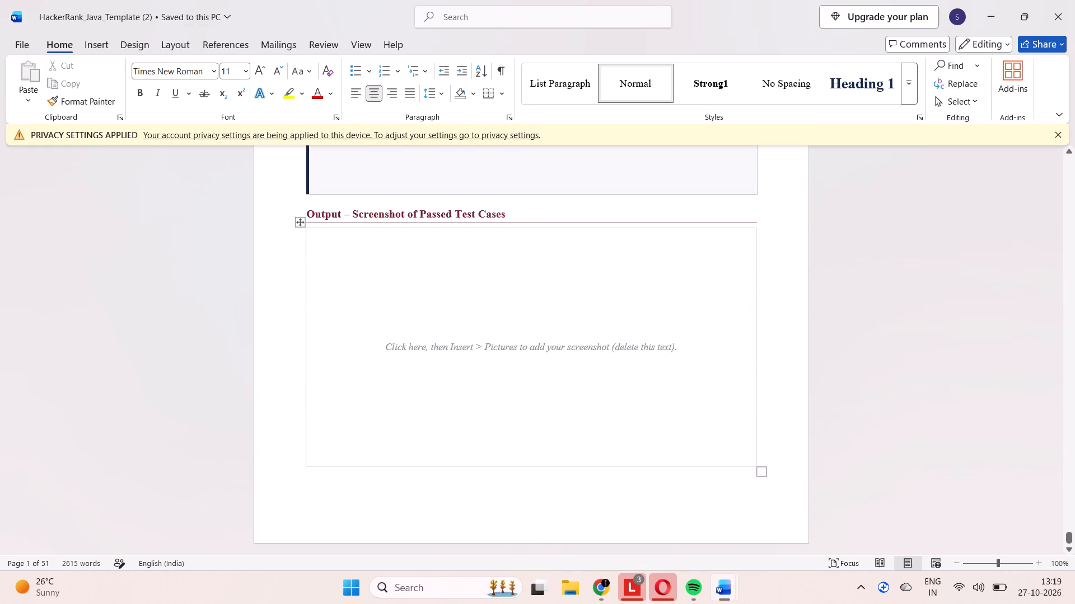
pyautogui.scroll(-2, 559, 280)
pyautogui.scroll(5, 559, 280)
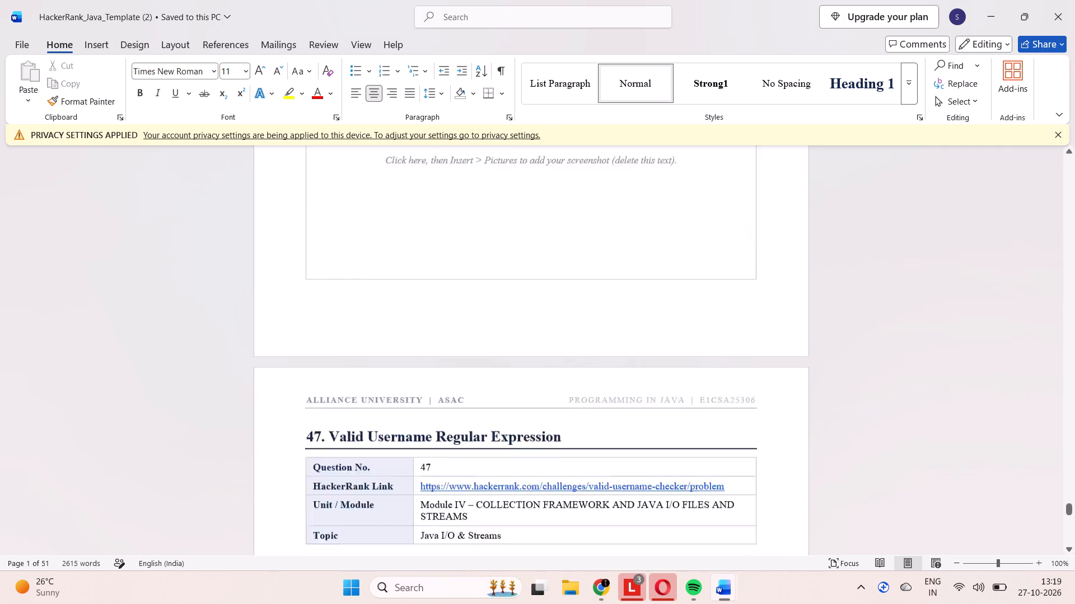
pyautogui.scroll(3, 559, 280)
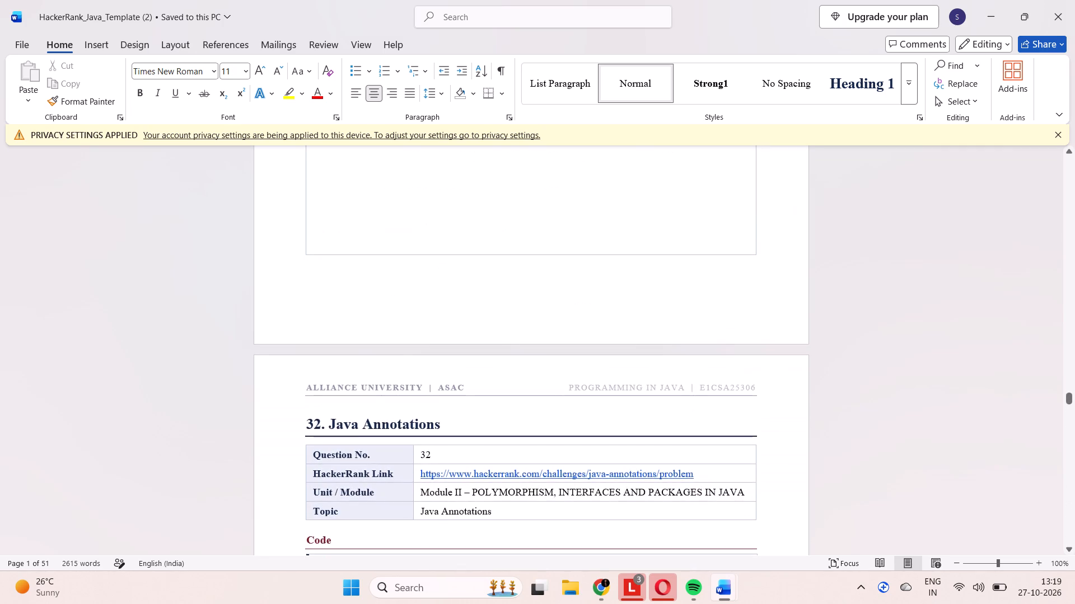
pyautogui.scroll(12, 559, 280)
pyautogui.scroll(11, 559, 280)
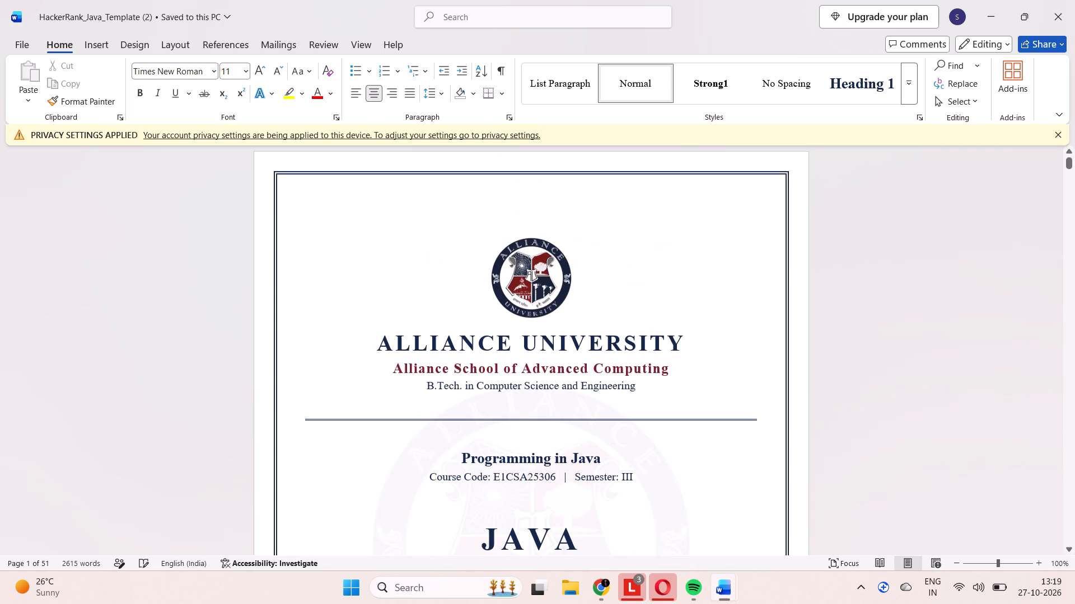
pyautogui.scroll(1, 559, 280)
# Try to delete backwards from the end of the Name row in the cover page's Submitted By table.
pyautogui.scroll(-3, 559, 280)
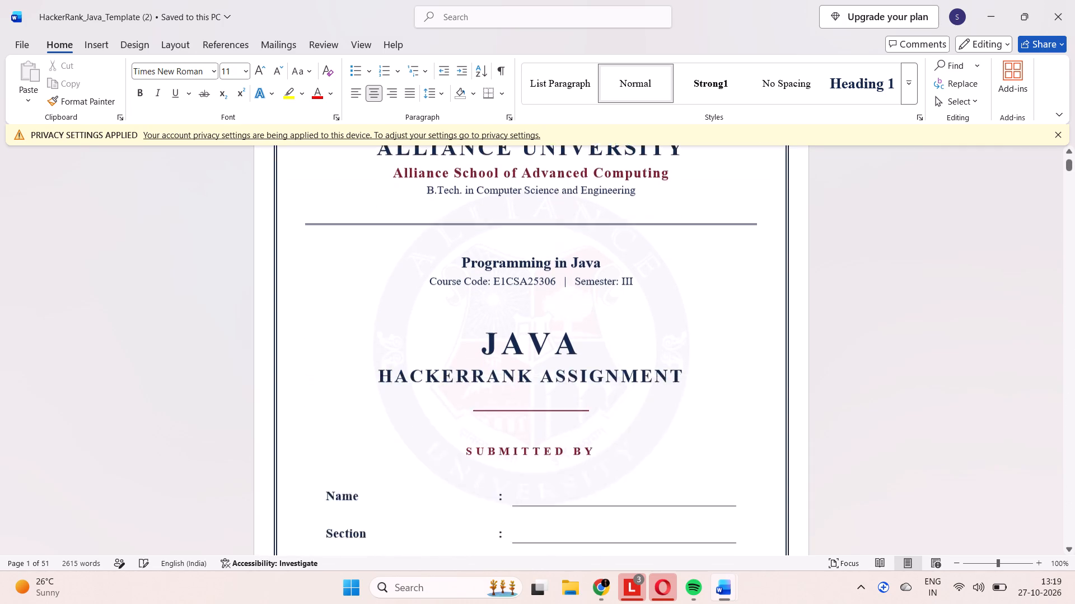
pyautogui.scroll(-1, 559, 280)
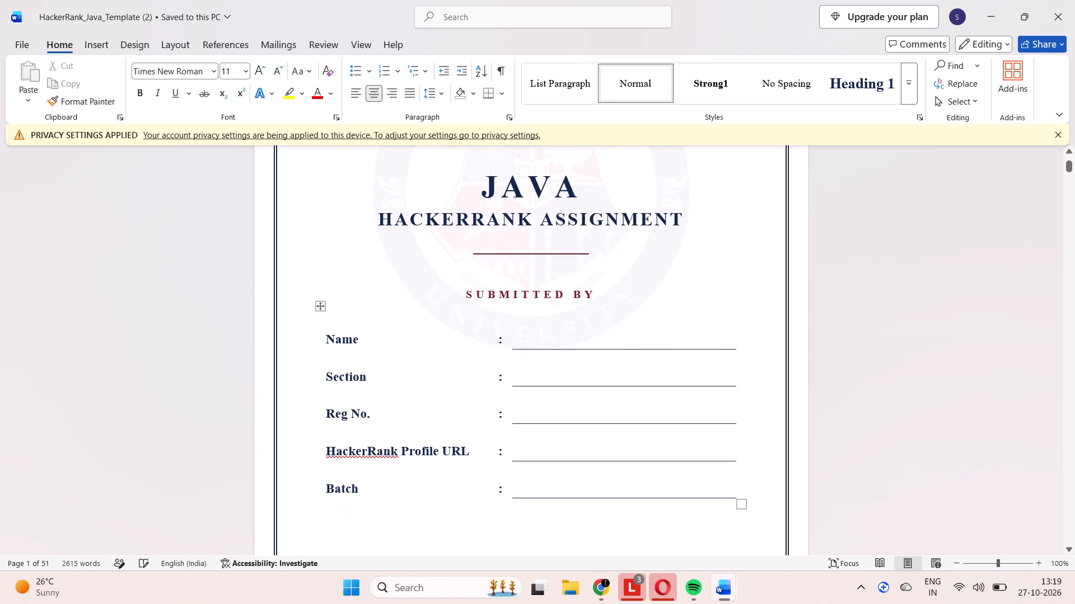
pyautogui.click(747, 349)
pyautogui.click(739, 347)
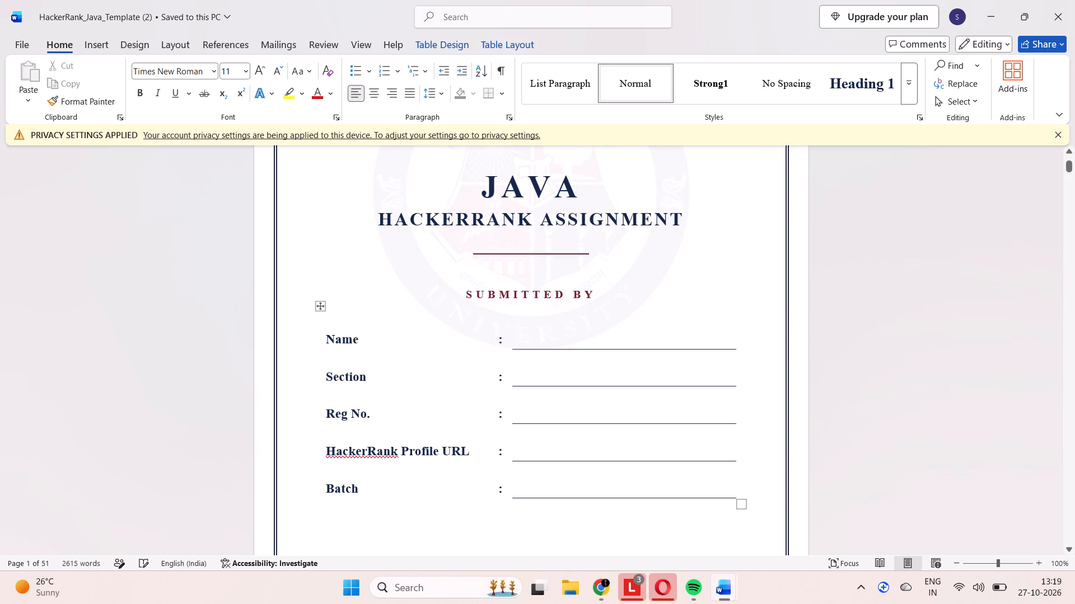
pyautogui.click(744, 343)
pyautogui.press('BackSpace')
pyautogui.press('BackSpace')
# Try opening the privacy settings from the notice above the document, and dismiss the notice.
pyautogui.scroll(1, 546, 223)
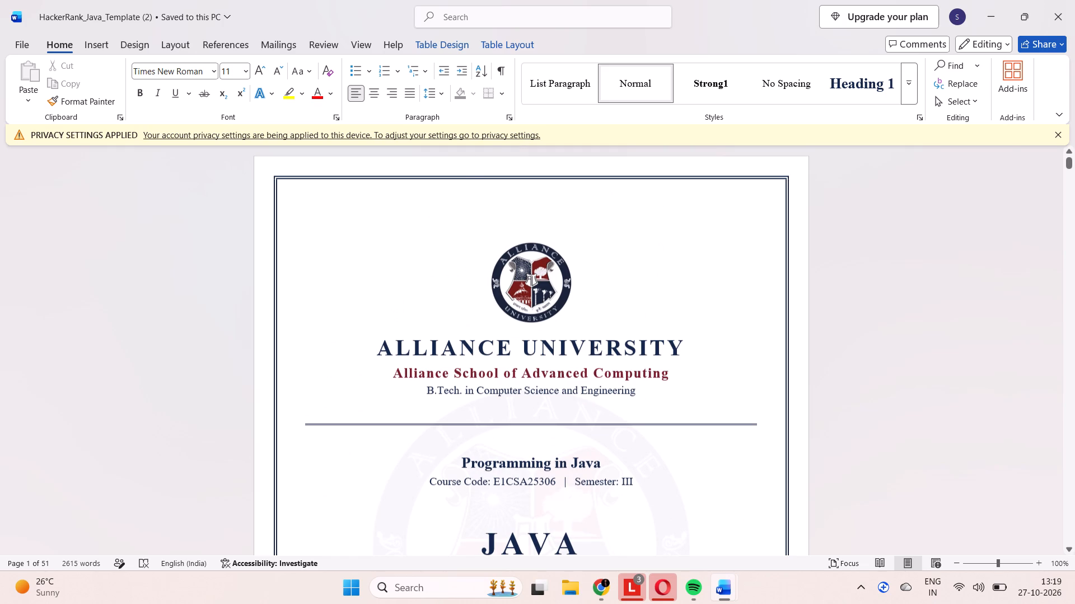
pyautogui.click(487, 136)
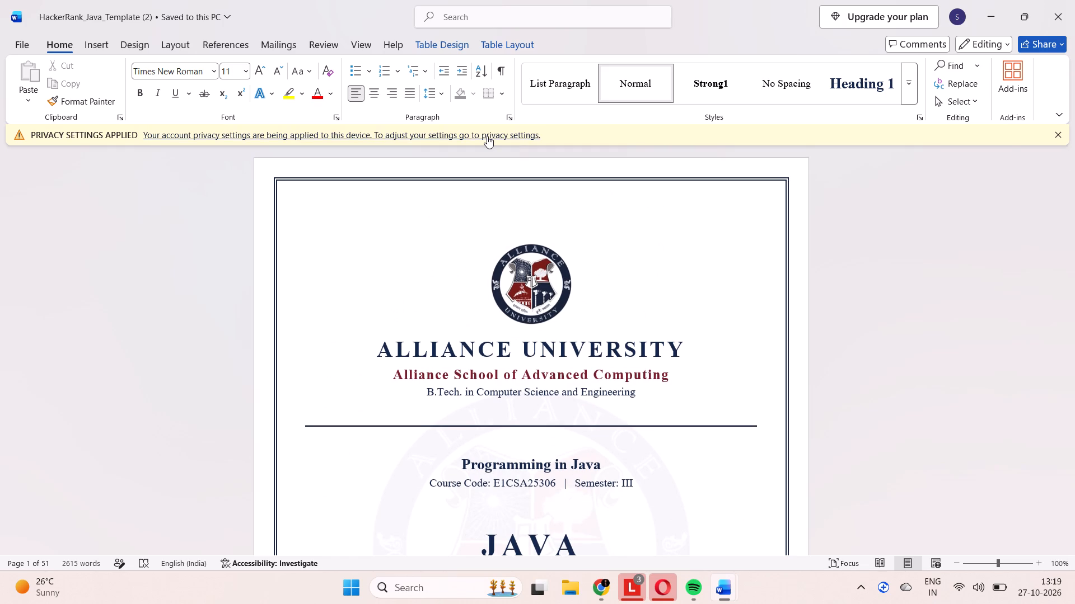
pyautogui.click(487, 136)
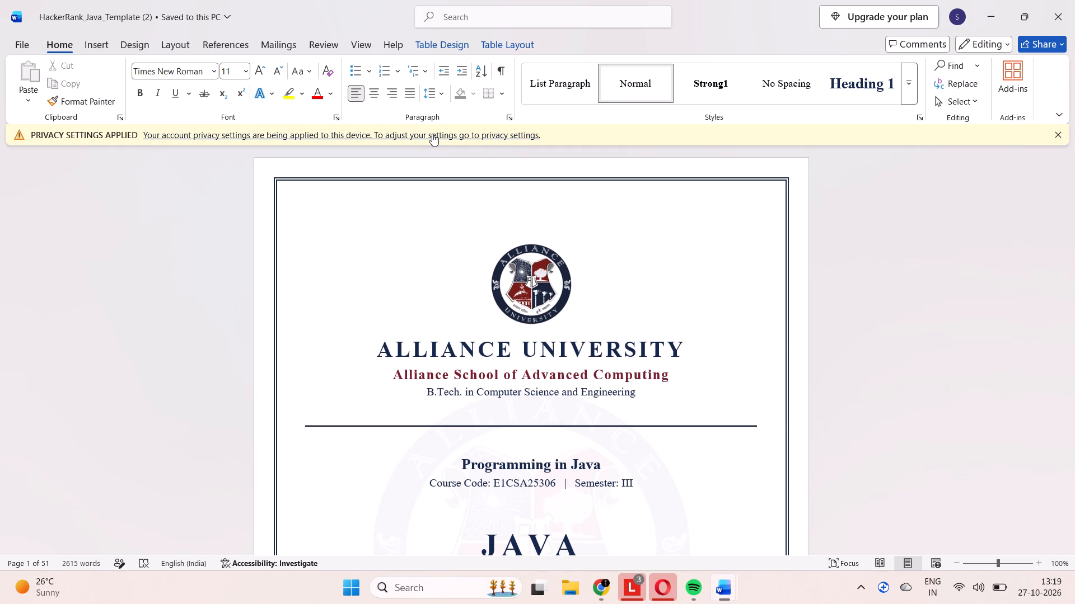
pyautogui.click(432, 134)
pyautogui.click(1055, 135)
# Review the code and output screenshot sections on the question pages, ending at question 1, Java If-Else.
pyautogui.scroll(-2, 609, 426)
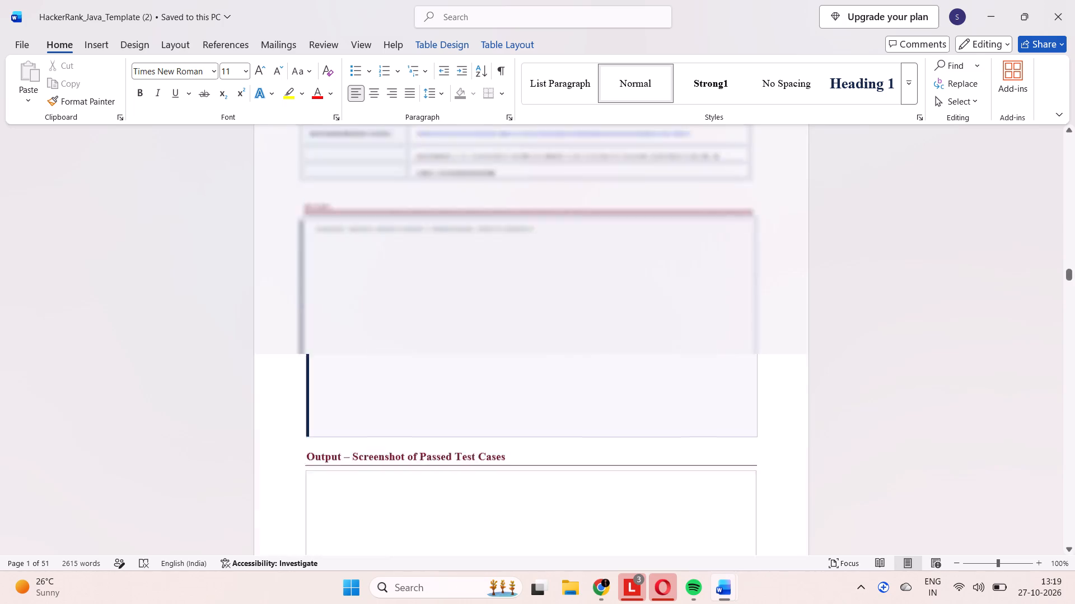
pyautogui.scroll(-2, 609, 426)
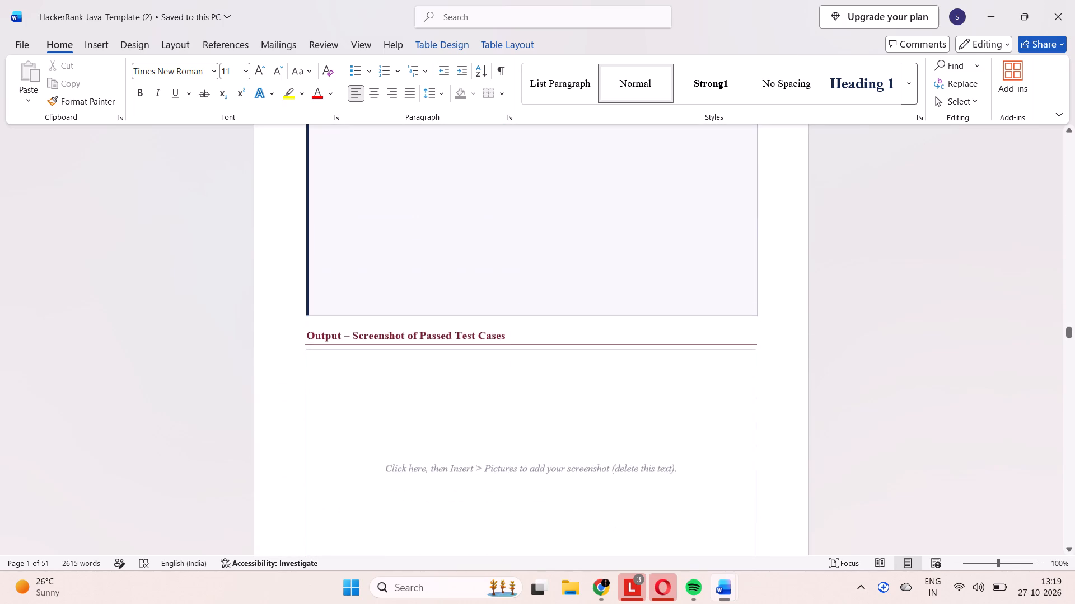
pyautogui.scroll(-1, 609, 426)
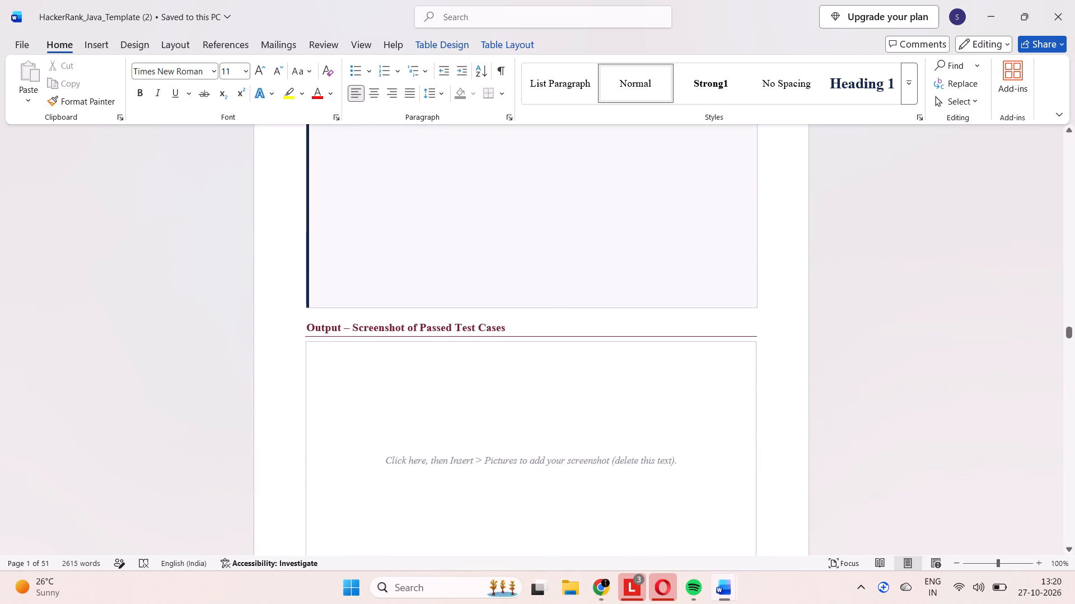
pyautogui.scroll(-5, 609, 426)
pyautogui.scroll(1, 609, 426)
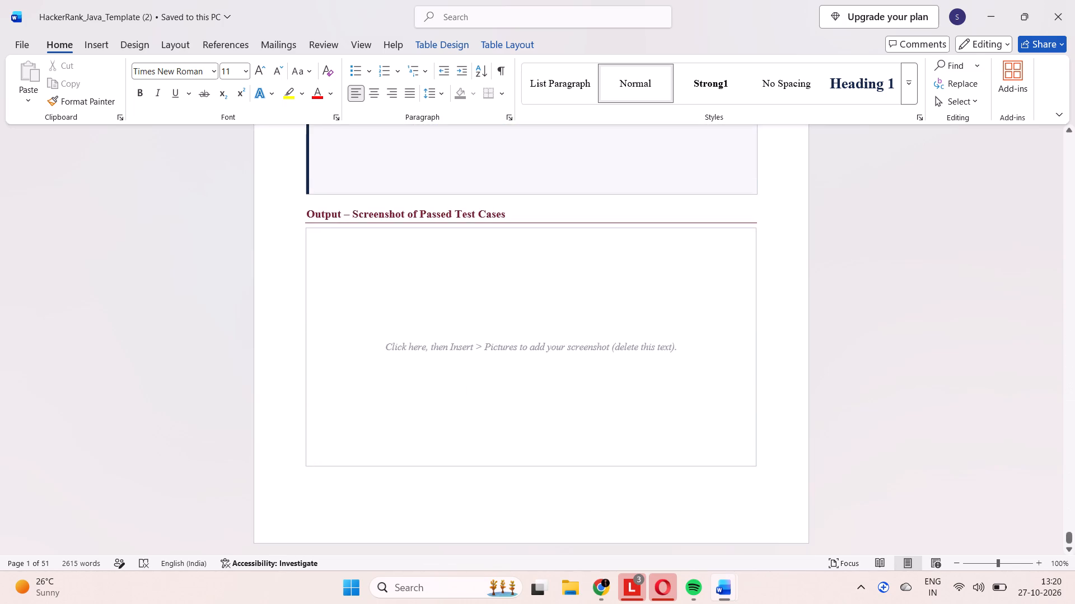
pyautogui.scroll(9, 609, 426)
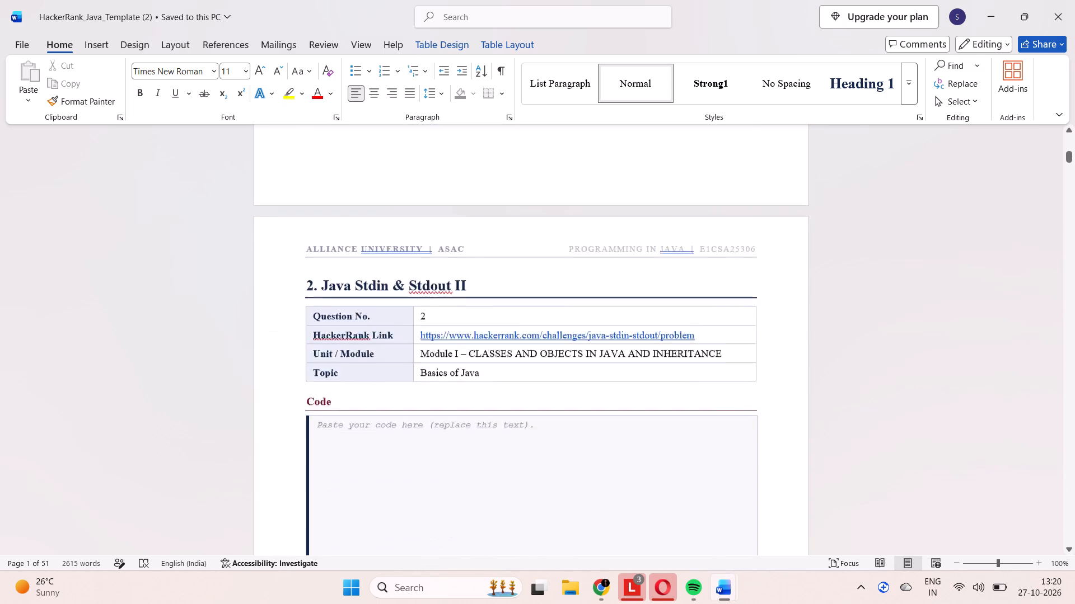
pyautogui.scroll(1, 565, 410)
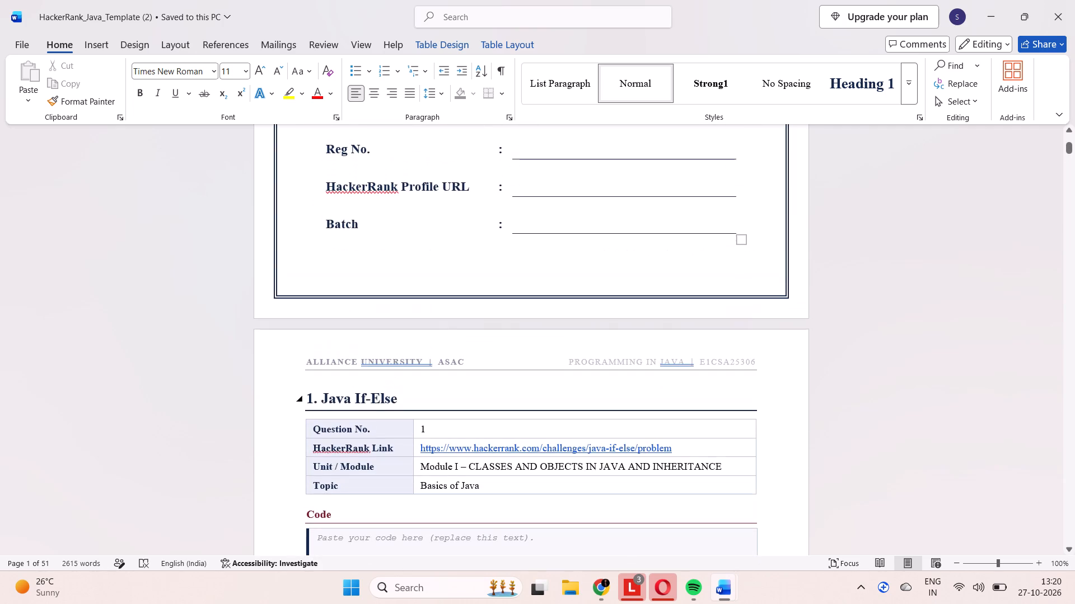
# Cycle through the open Word documents and other windows, moving back towards HackerRank_Java_Template.
pyautogui.hotkey('alt', 'Tab')
pyautogui.hotkey('alt', 'Tab')
pyautogui.hotkey('alt', 'Tab')
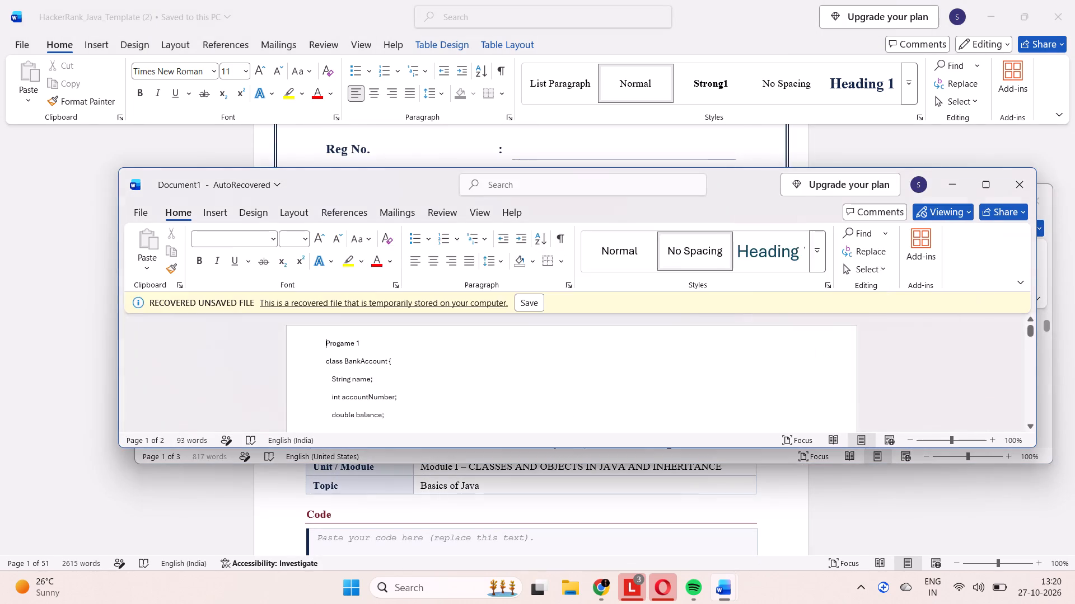
pyautogui.hotkey('alt', 'Tab')
pyautogui.hotkey('alt', 'Tab')
pyautogui.hotkey('alt', 'Tab')
pyautogui.hotkey('alt', 'Tab')
pyautogui.hotkey('alt', 'Tab')
pyautogui.hotkey('alt', 'Tab')
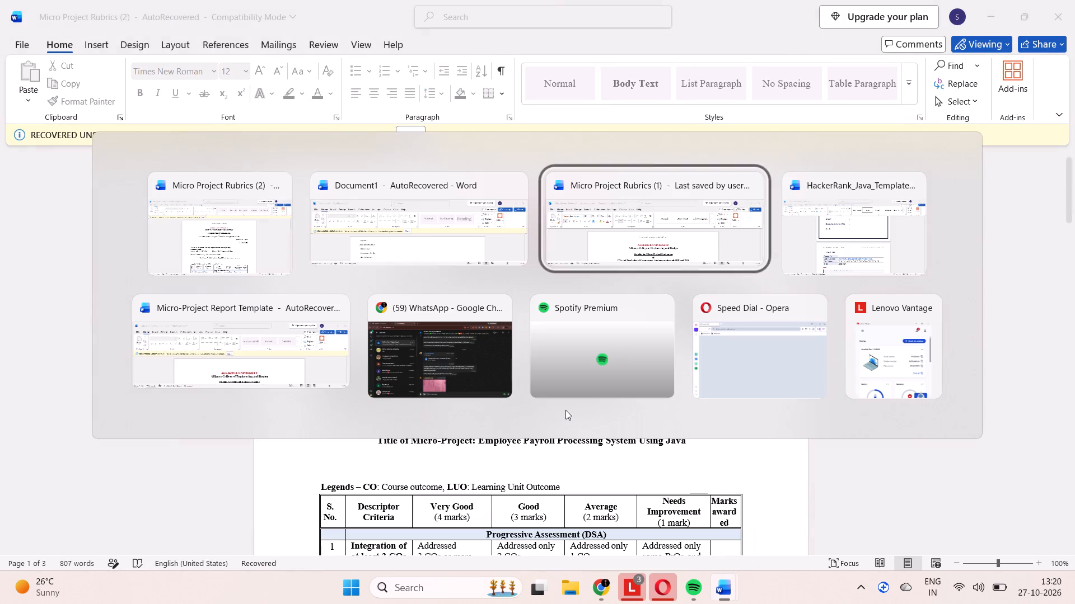
pyautogui.hotkey('alt', 'Tab')
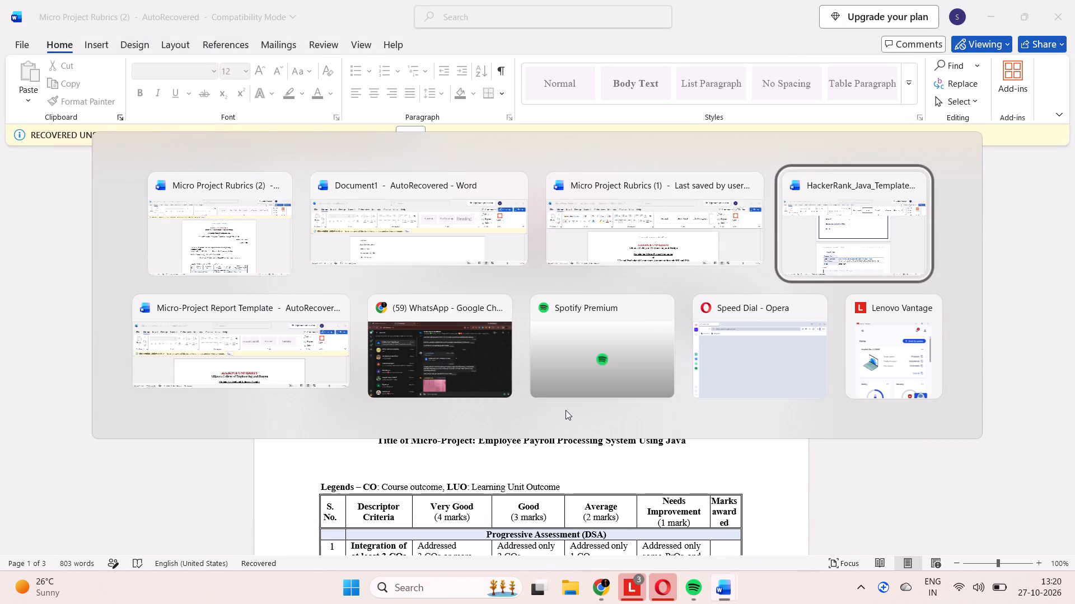
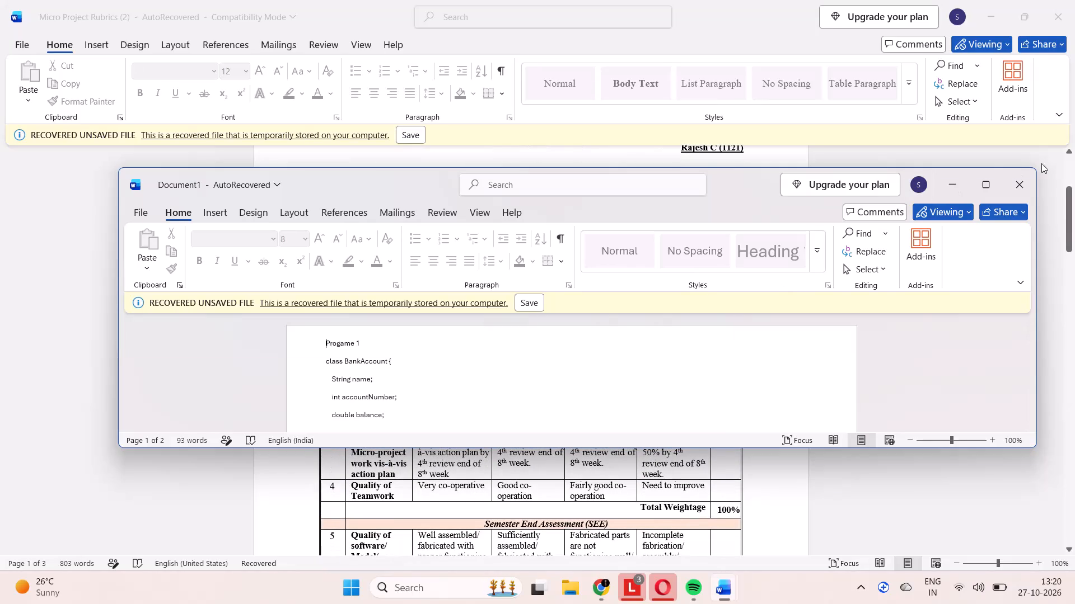
# Close the recovered Document1 containing the BankAccount program without saving it.
pyautogui.click(1031, 173)
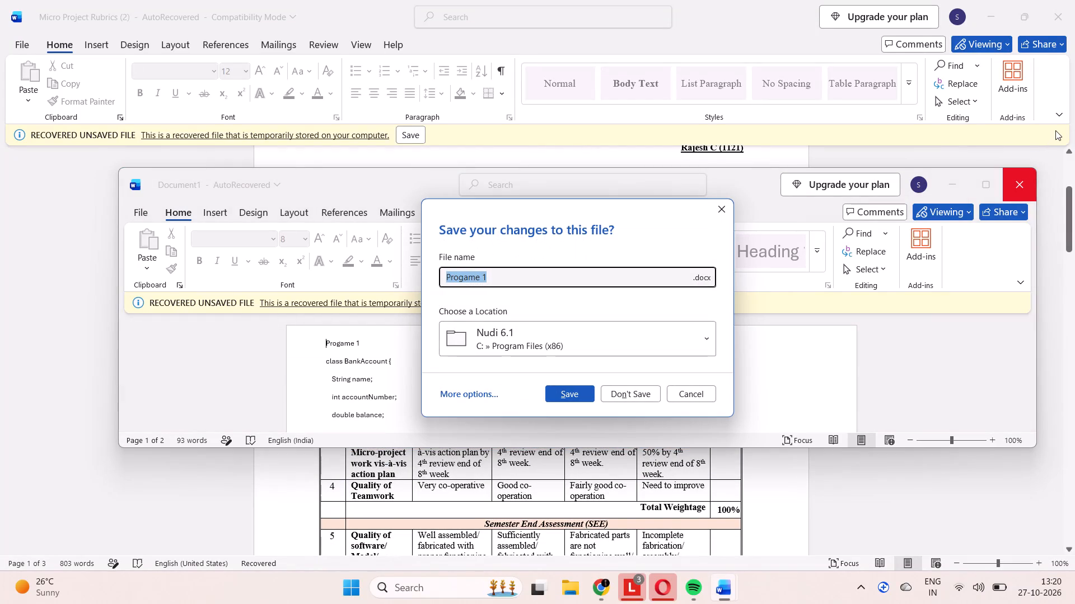
pyautogui.click(630, 389)
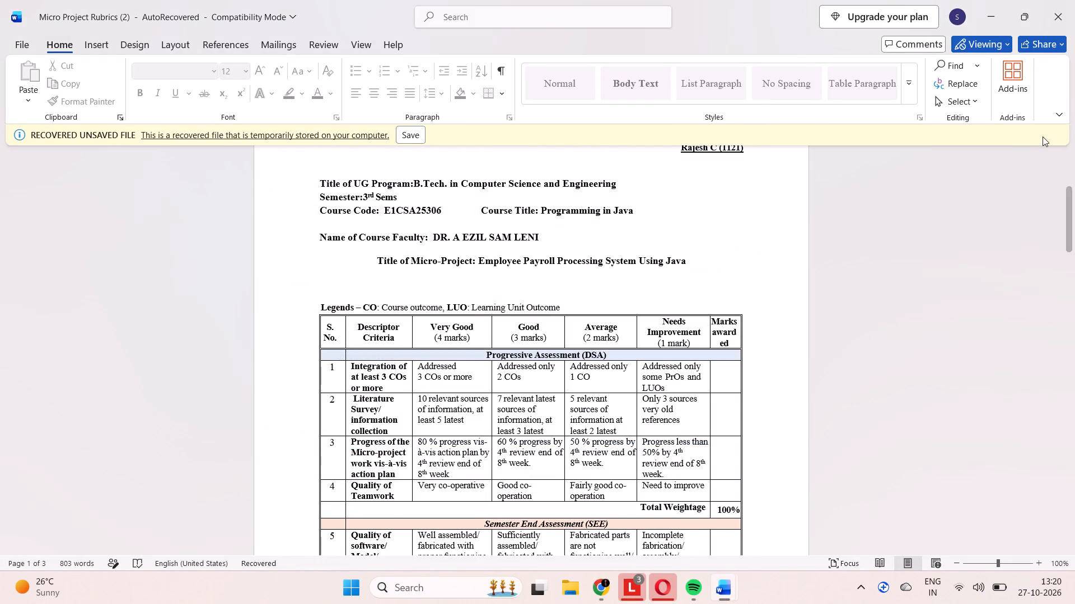
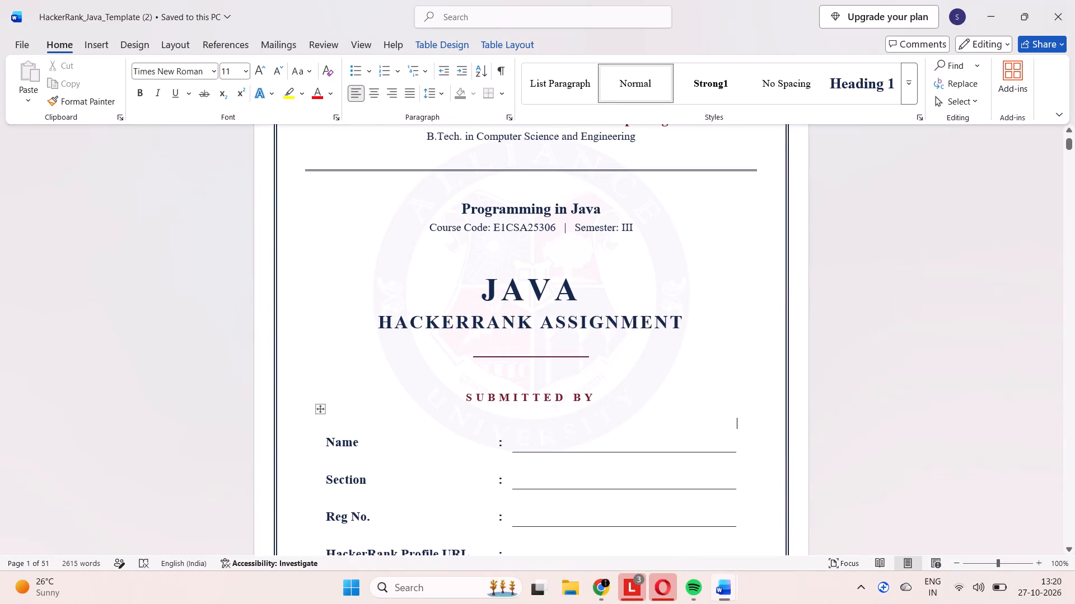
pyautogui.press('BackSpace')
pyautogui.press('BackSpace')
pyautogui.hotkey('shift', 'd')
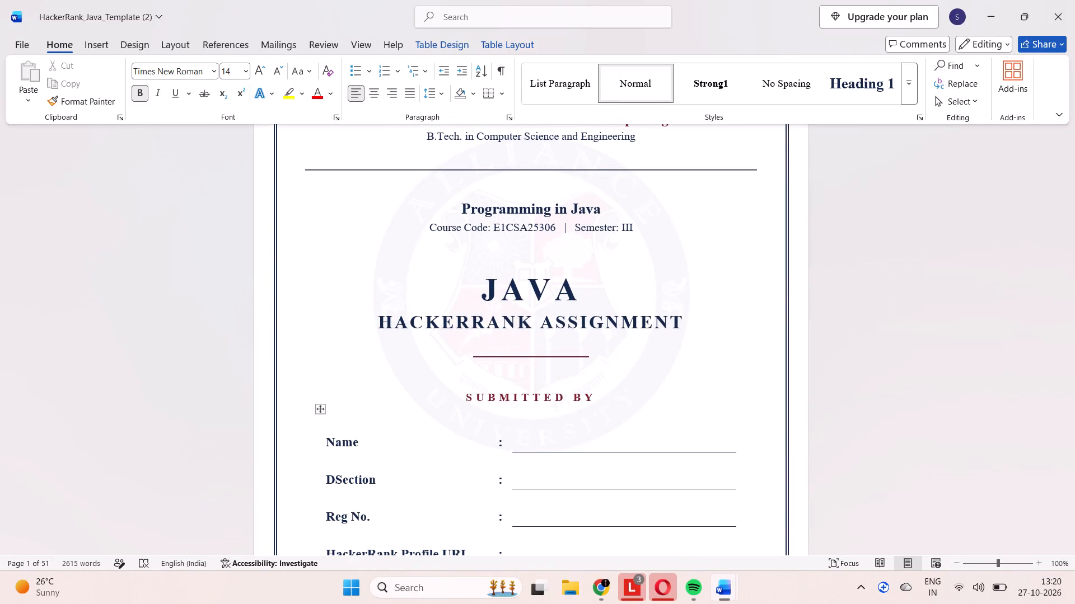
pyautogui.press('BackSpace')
# Fill in the student's name on the Name line of the cover page's Submitted By table.
pyautogui.click(553, 443)
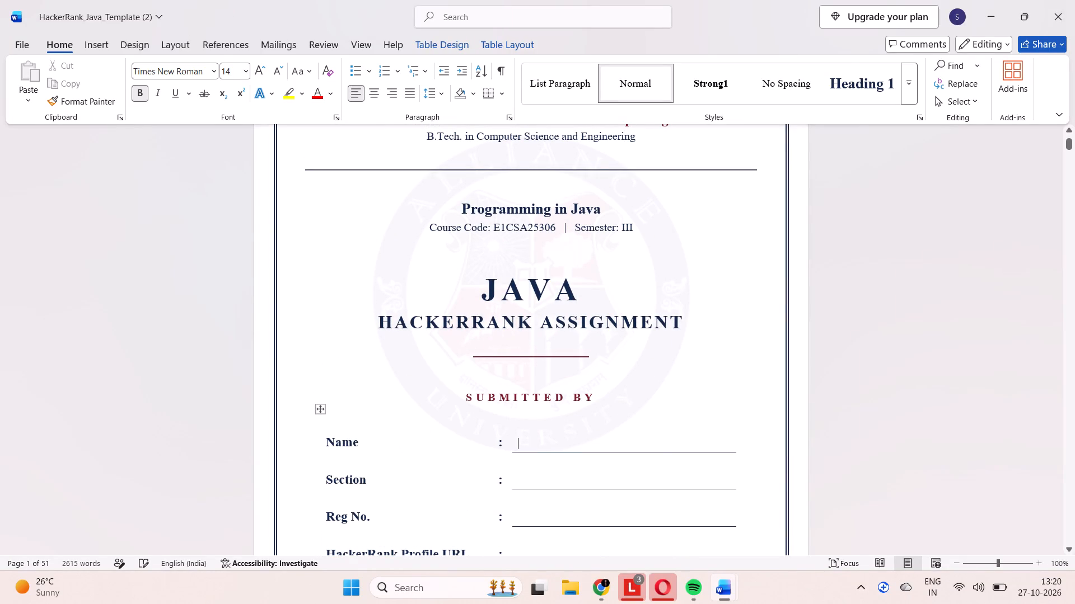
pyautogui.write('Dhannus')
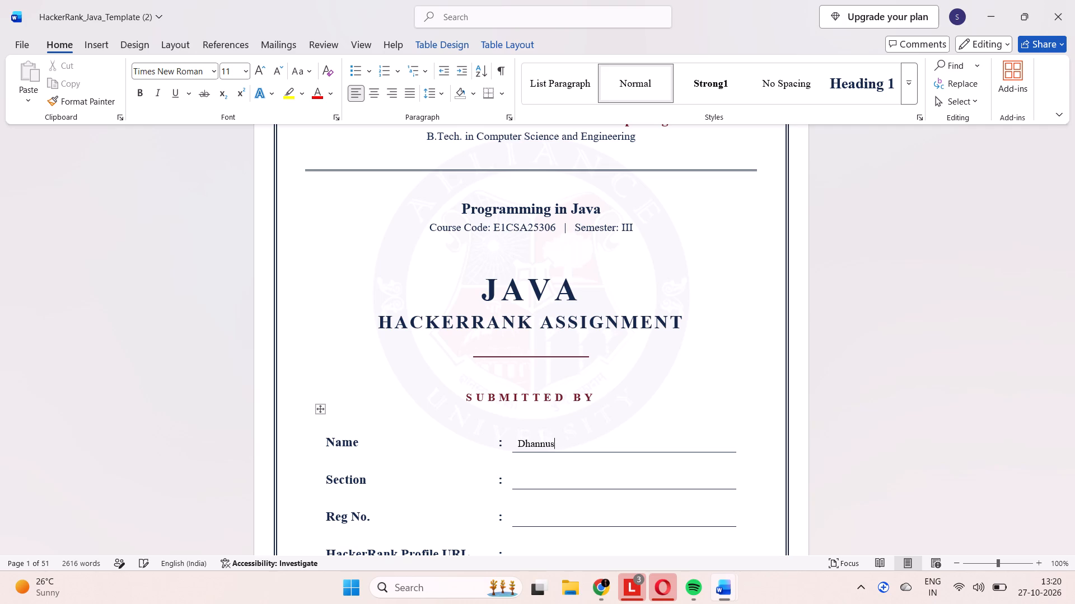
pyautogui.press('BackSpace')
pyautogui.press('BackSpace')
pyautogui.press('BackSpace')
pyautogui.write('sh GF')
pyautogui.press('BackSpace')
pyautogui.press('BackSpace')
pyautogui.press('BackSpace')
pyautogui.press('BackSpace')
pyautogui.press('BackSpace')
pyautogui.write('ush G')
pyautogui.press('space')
# Fill in the Section line of the cover page's Submitted By table with GEN -K.
pyautogui.click(545, 469)
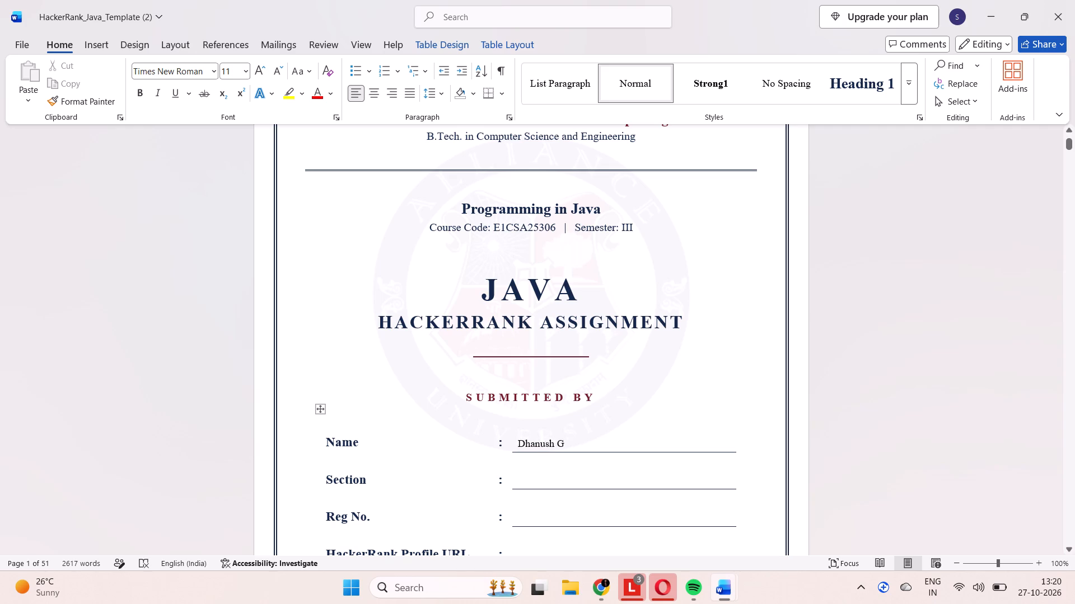
pyautogui.write('SE')
pyautogui.hotkey('shift', 'BackSpace')
pyautogui.hotkey('shift', 'BackSpace')
pyautogui.write('GEN -k')
pyautogui.press('space')
pyautogui.press('BackSpace')
pyautogui.press('BackSpace')
pyautogui.hotkey('shift', 'k')
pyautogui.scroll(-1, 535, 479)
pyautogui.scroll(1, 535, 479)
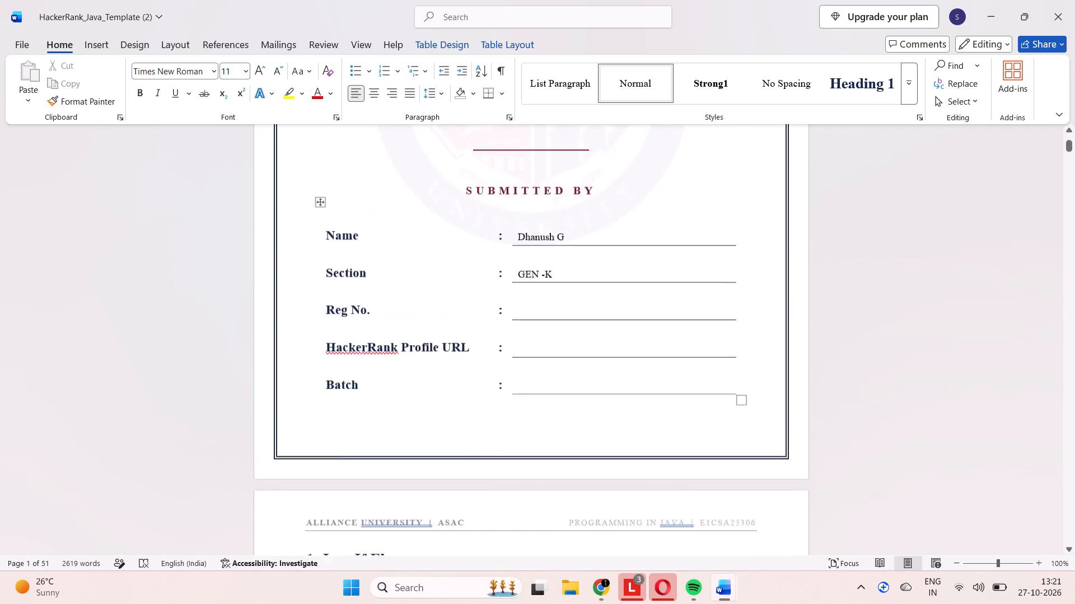
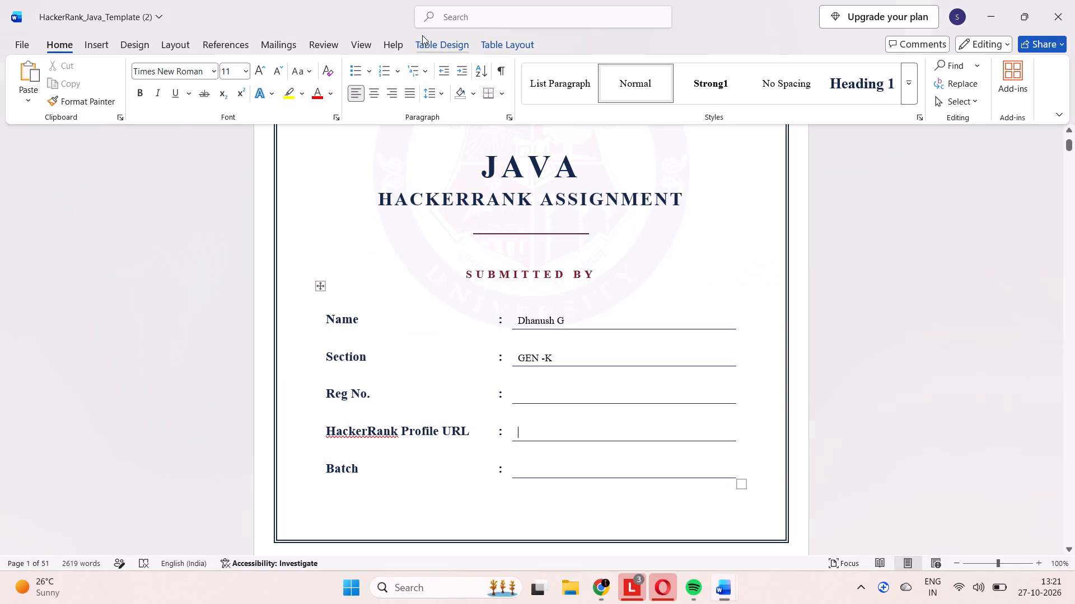
# Paste the student's profile link on the HackerRank Profile URL line of the cover page.
pyautogui.hotkey('ctrl', 'v')
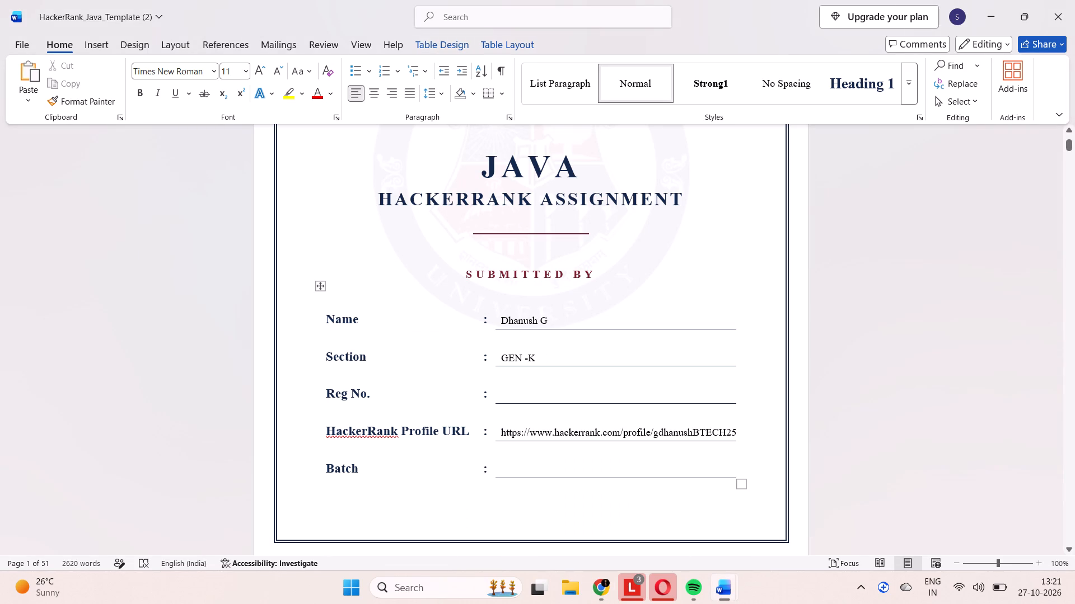
# Fill in the Reg No. line of the cover page with the student's registration number.
pyautogui.click(543, 391)
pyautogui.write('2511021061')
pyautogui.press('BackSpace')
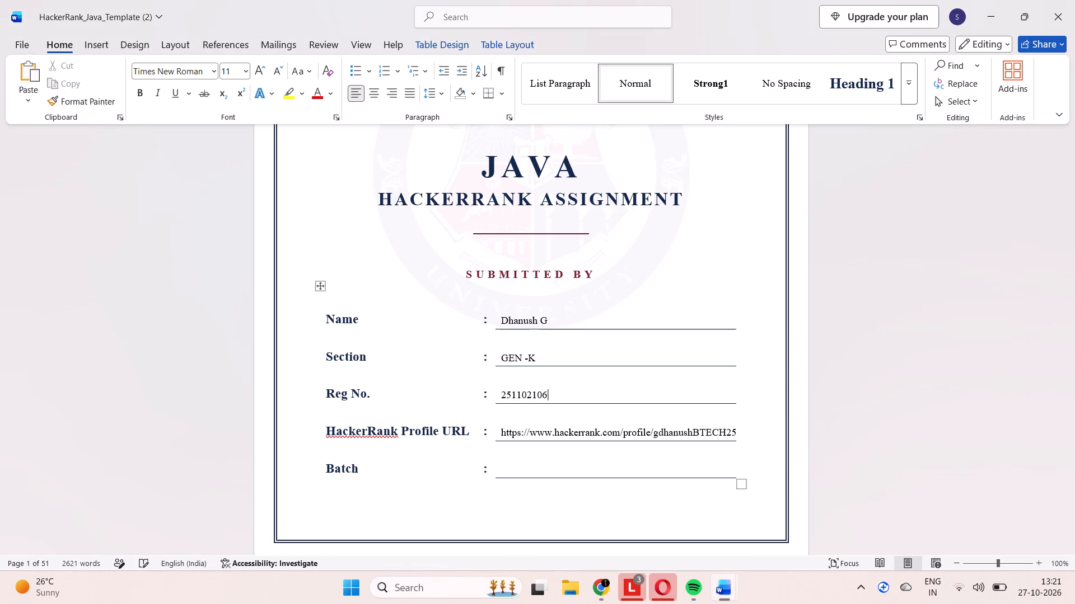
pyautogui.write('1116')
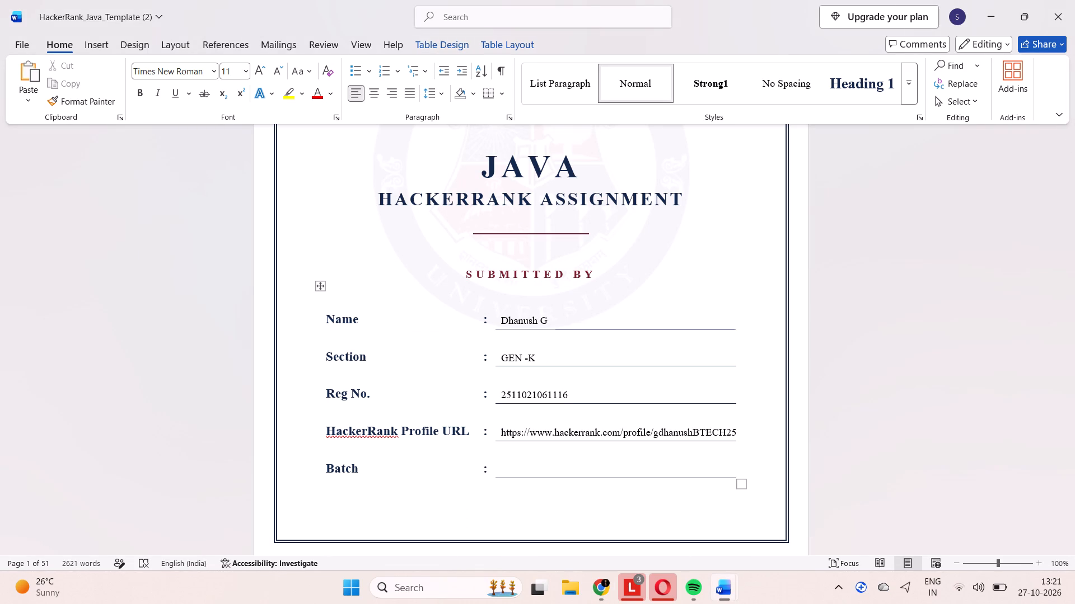
# Fill in the Batch line of the cover page with 2025-2029.
pyautogui.scroll(-2, 543, 391)
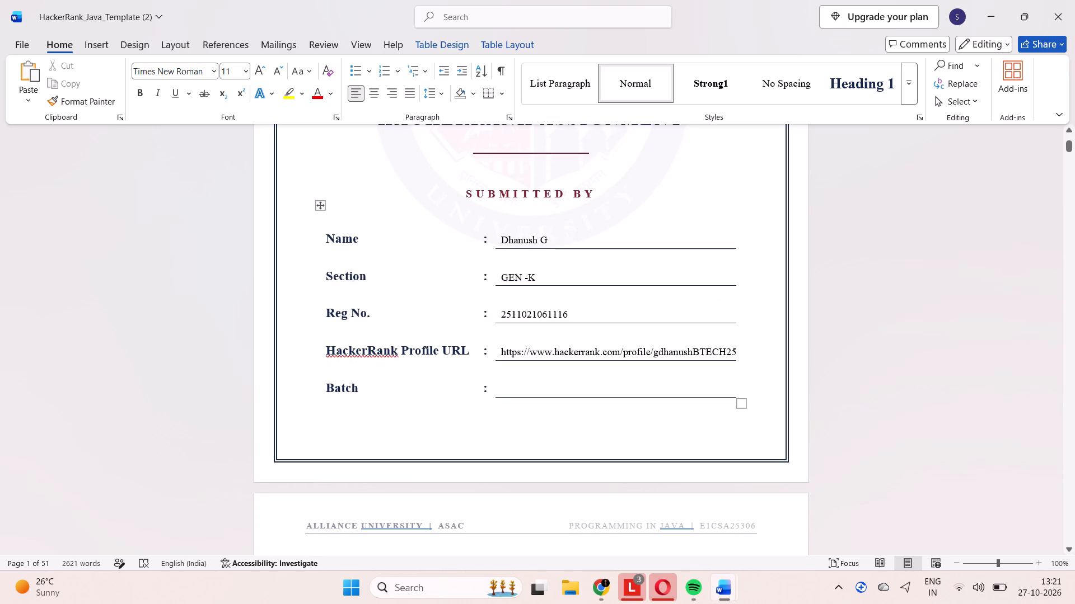
pyautogui.click(531, 393)
pyautogui.write('2025-2029')
# Follow question 1's Java If-Else link to HackerRank in Chrome and open the accepted submission's code in the editor.
pyautogui.scroll(-1, 531, 393)
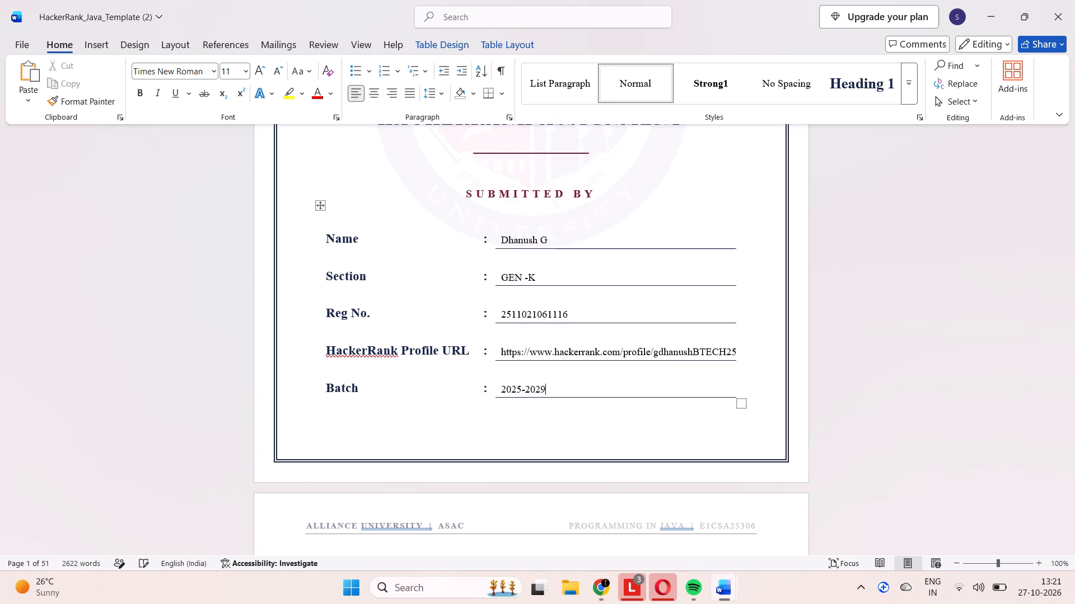
pyautogui.scroll(-1, 531, 393)
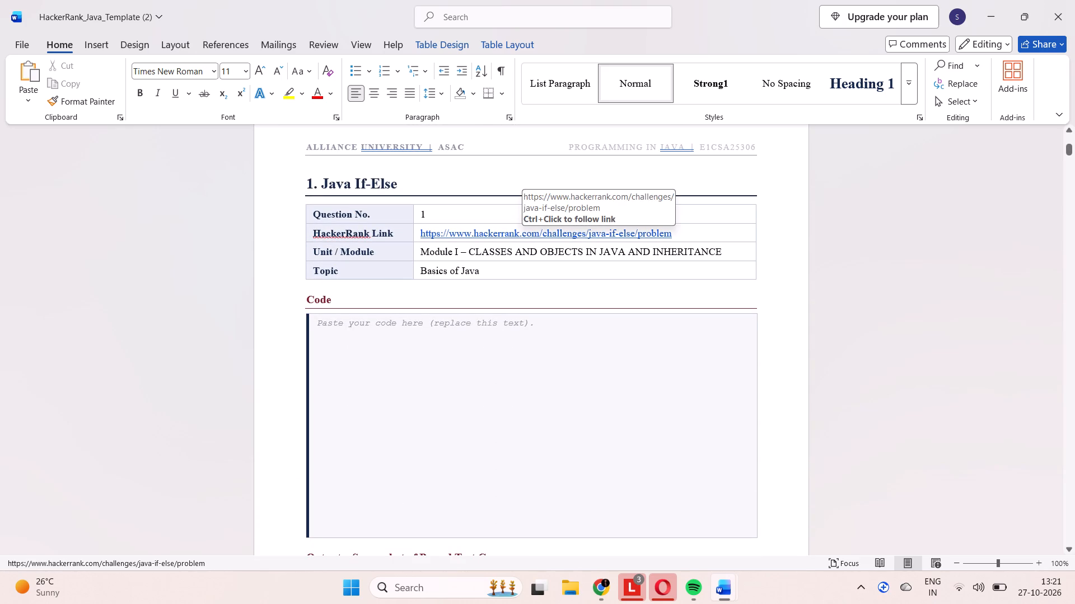
pyautogui.keyDown('ctrl'); pyautogui.click(520, 235); pyautogui.keyUp('ctrl')
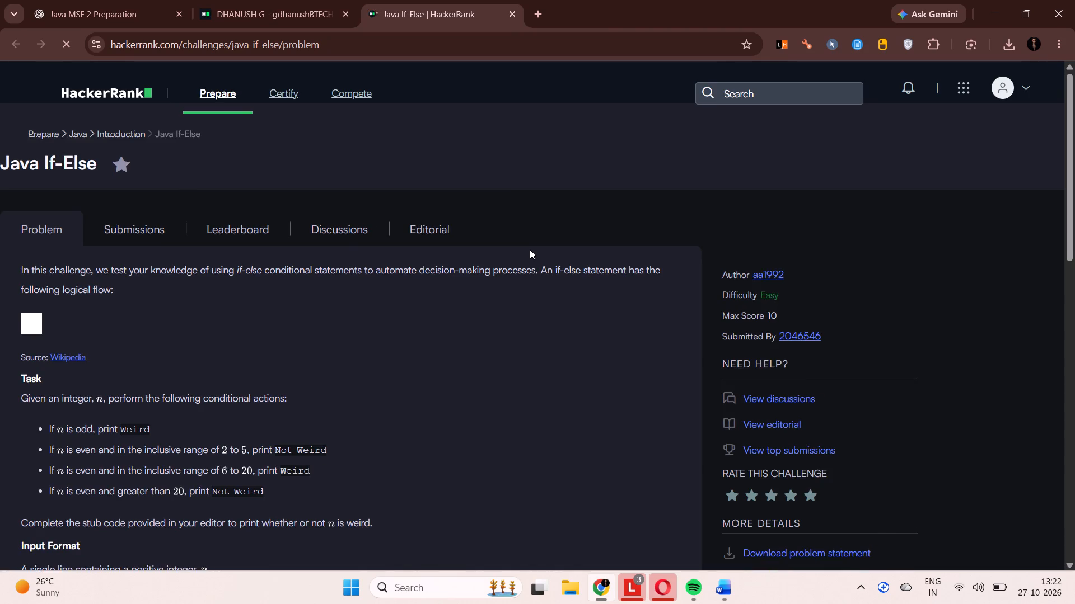
pyautogui.click(215, 210)
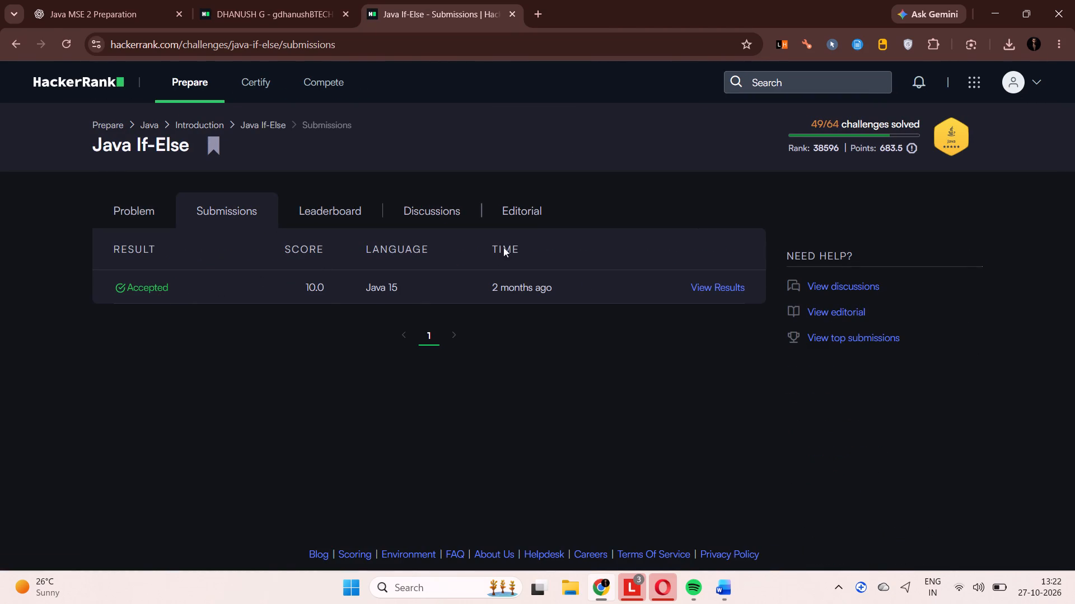
pyautogui.click(735, 289)
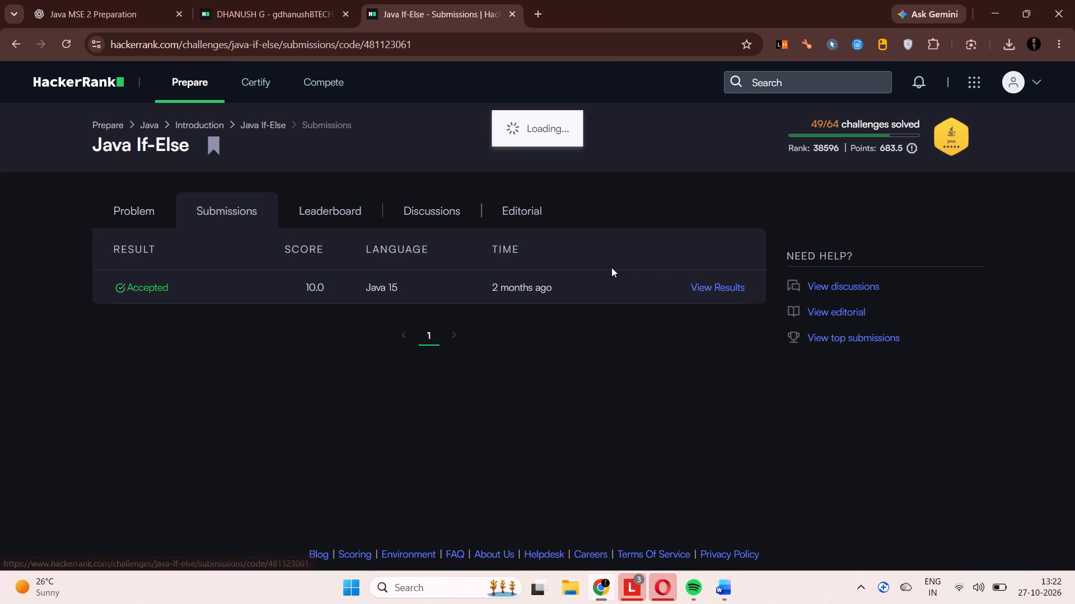
pyautogui.scroll(-2, 611, 267)
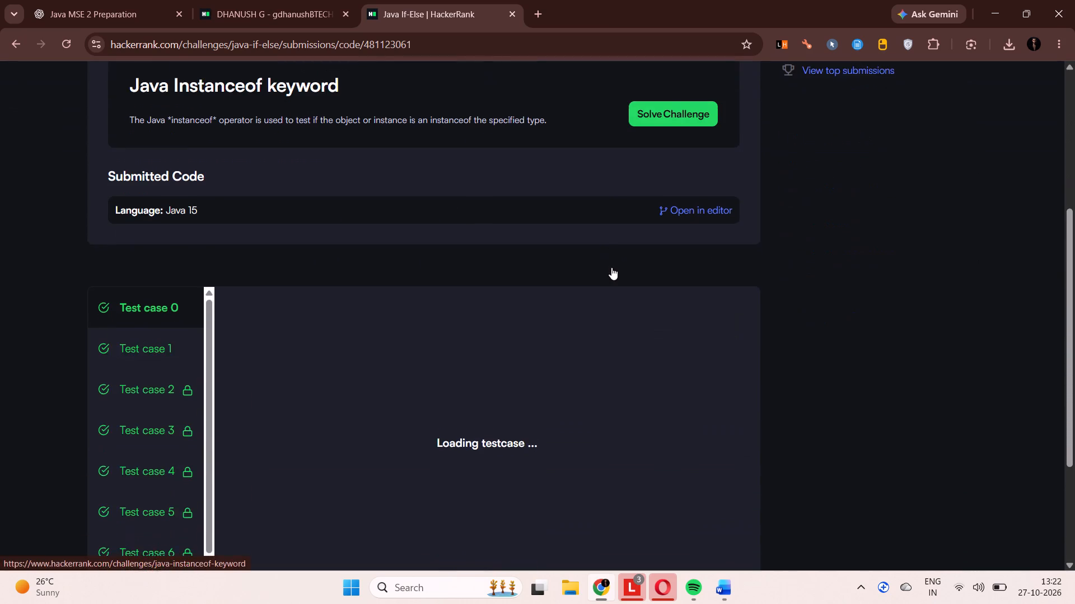
pyautogui.scroll(-1, 611, 267)
pyautogui.scroll(3, 489, 242)
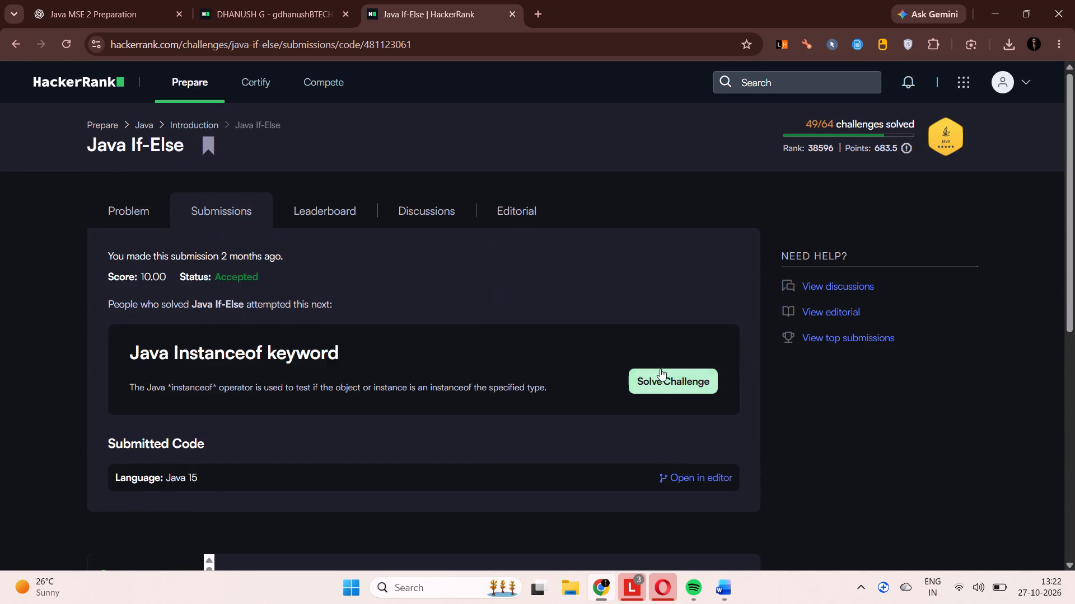
pyautogui.click(205, 218)
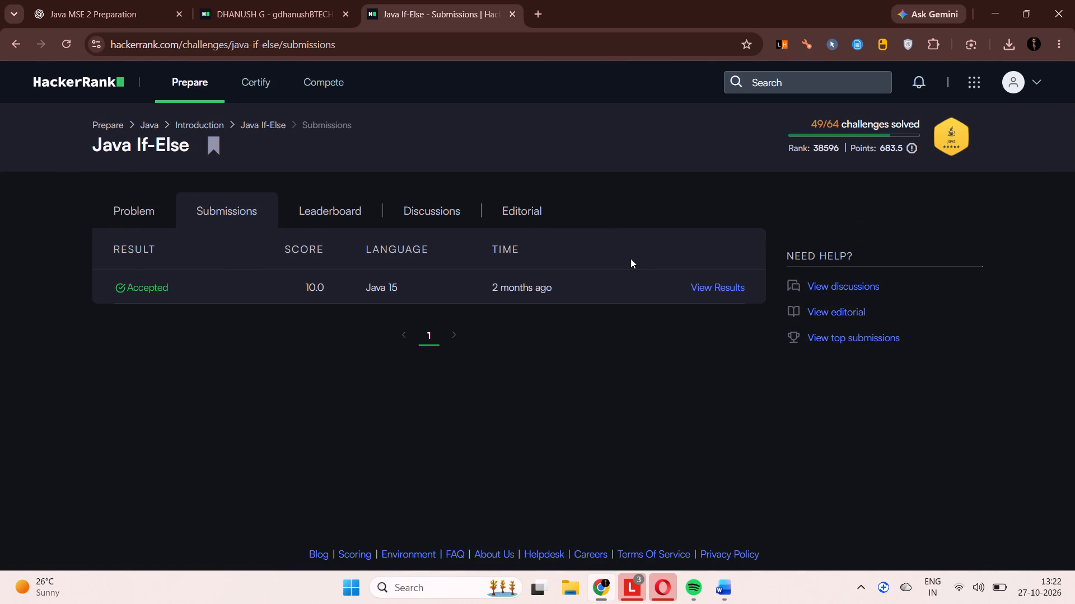
pyautogui.click(704, 284)
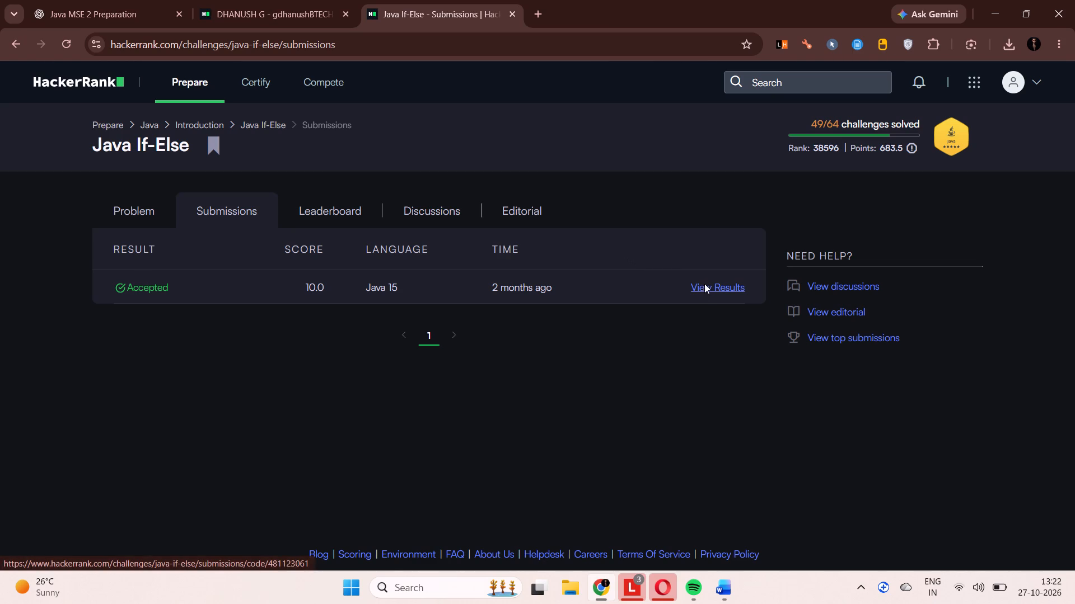
pyautogui.scroll(-7, 512, 381)
pyautogui.scroll(5, 512, 381)
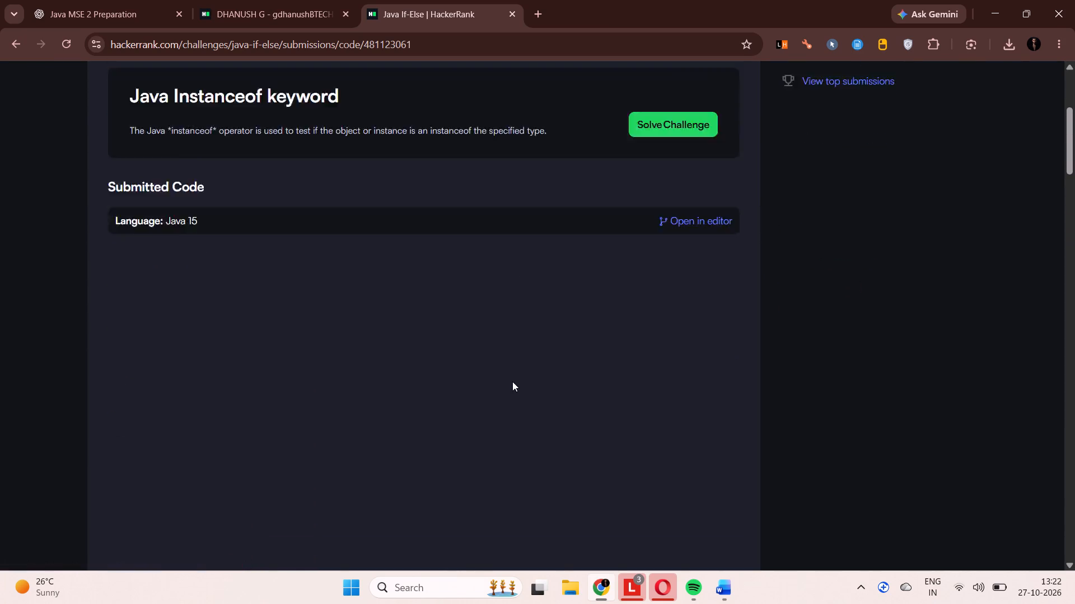
pyautogui.scroll(2, 512, 381)
pyautogui.doubleClick(698, 445)
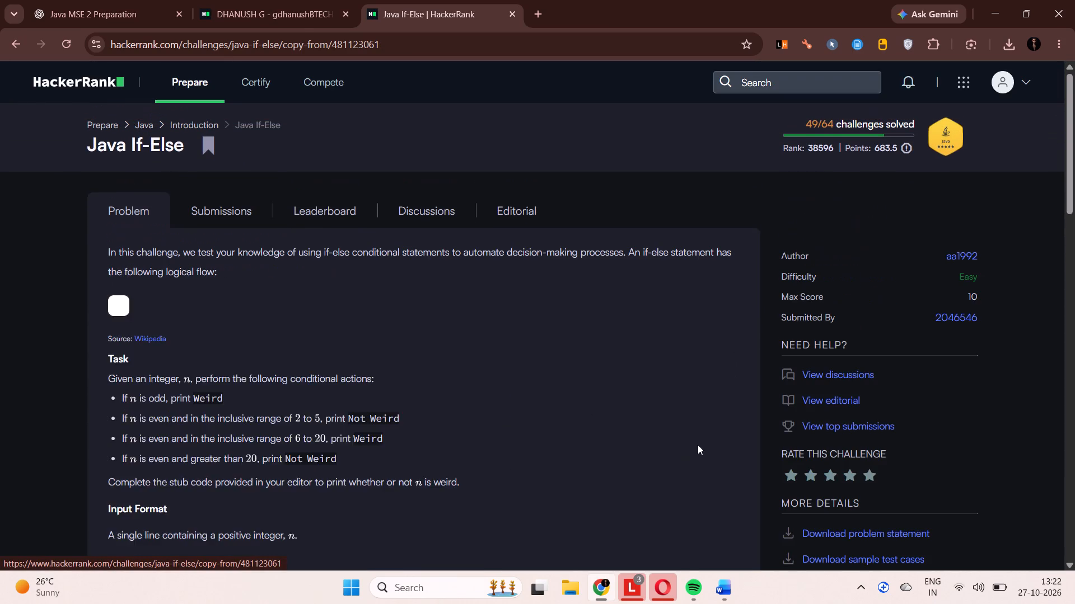
# Copy the entire Java If-Else solution and paste it over the placeholder in question 1's Code box in Word.
pyautogui.scroll(-7, 400, 409)
pyautogui.click(400, 409)
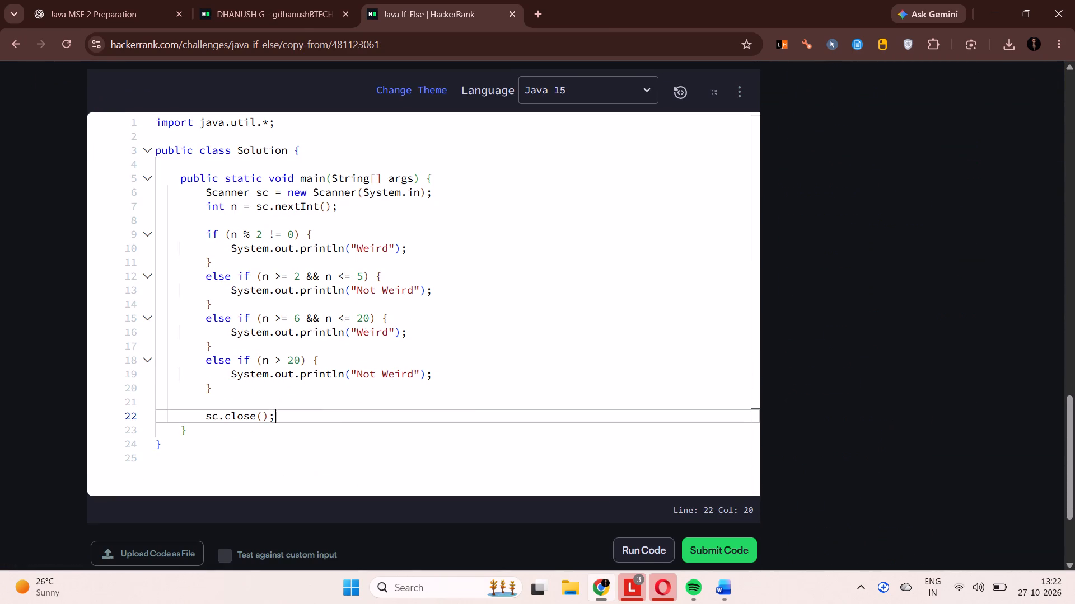
pyautogui.hotkey('ctrl', 'a')
pyautogui.hotkey('ctrl', 'c')
pyautogui.hotkey('alt', 'Tab')
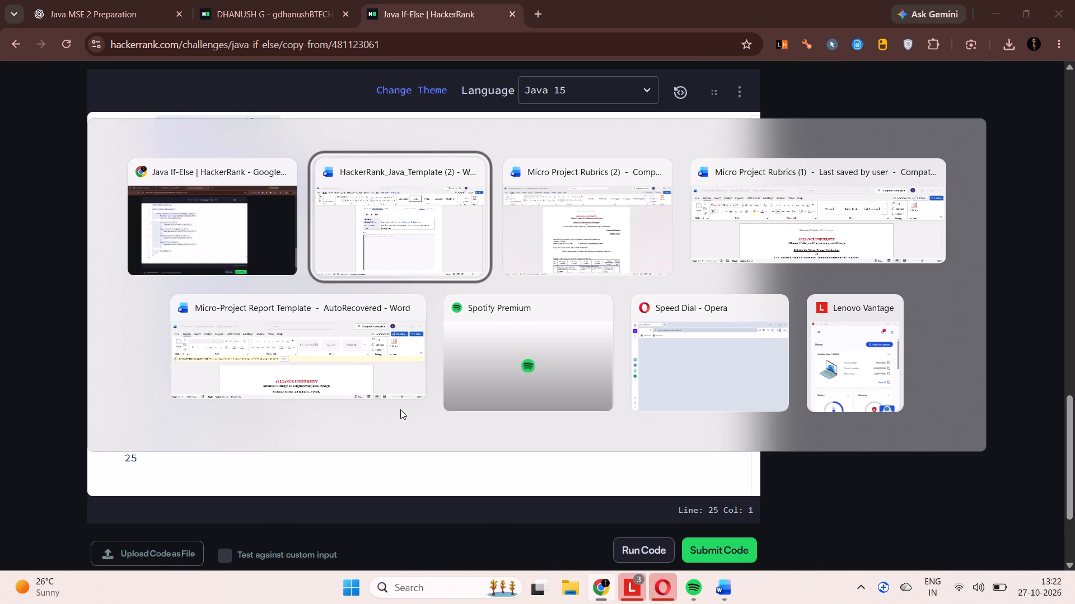
pyautogui.click(414, 373)
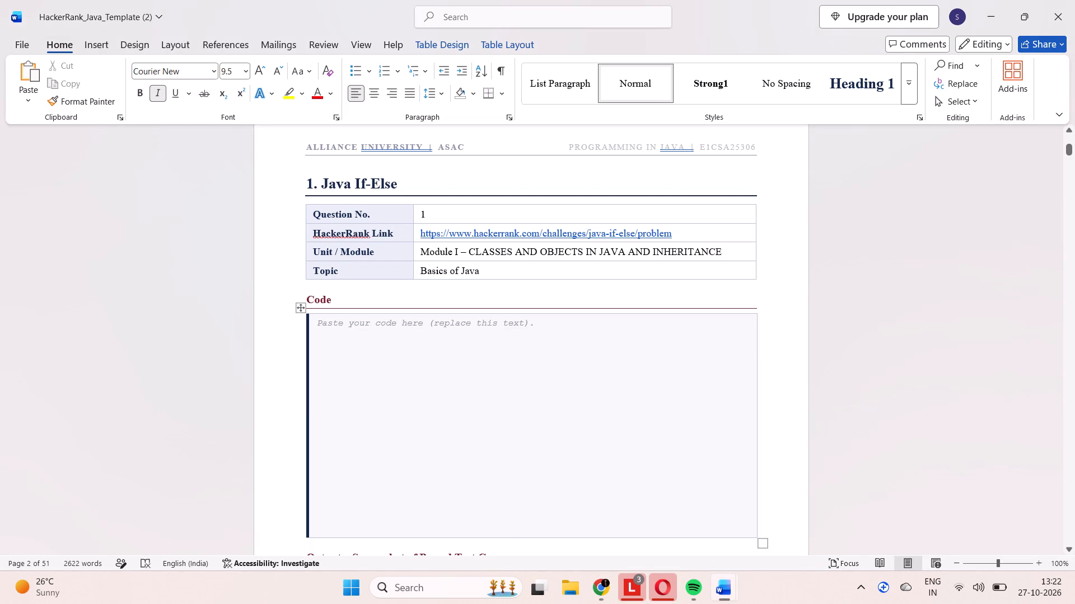
pyautogui.hotkey('ctrl', 'a')
pyautogui.click(385, 348)
pyautogui.moveTo(540, 325); pyautogui.dragTo(313, 328)
pyautogui.hotkey('ctrl', 'v')
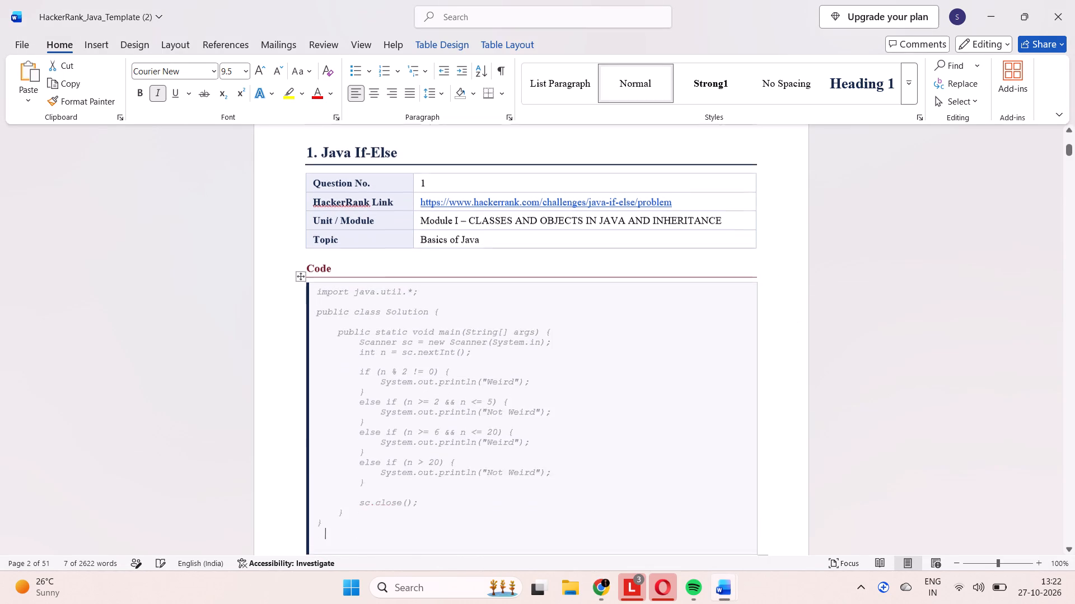
# Find question 1's Output box in Word, and run the Java If-Else code on HackerRank against the sample test cases.
pyautogui.scroll(-1, 458, 352)
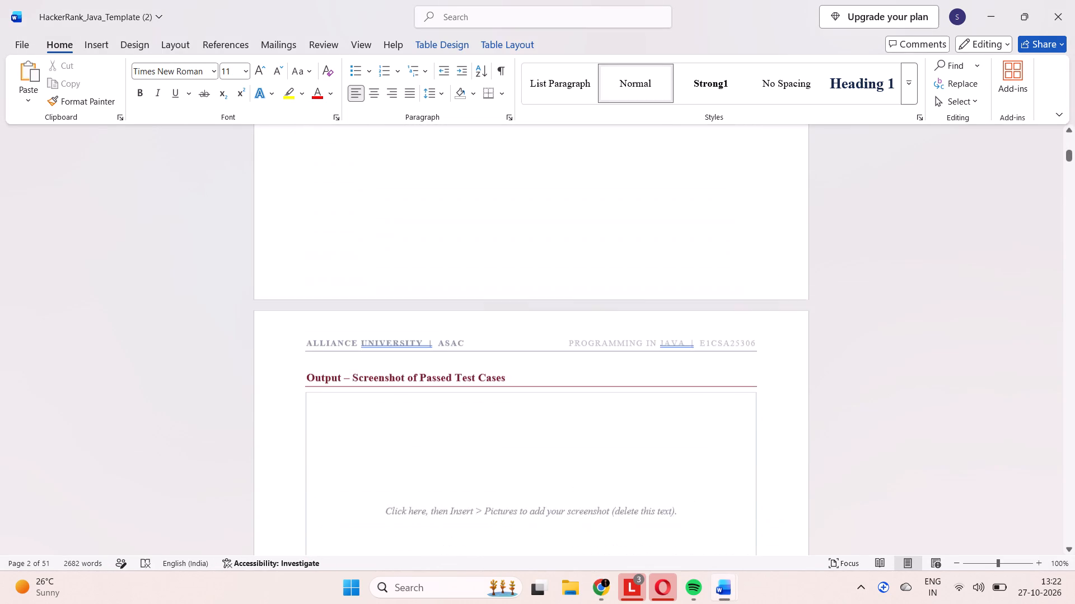
pyautogui.scroll(-1, 458, 352)
pyautogui.click(445, 394)
pyautogui.hotkey('alt', 'Tab')
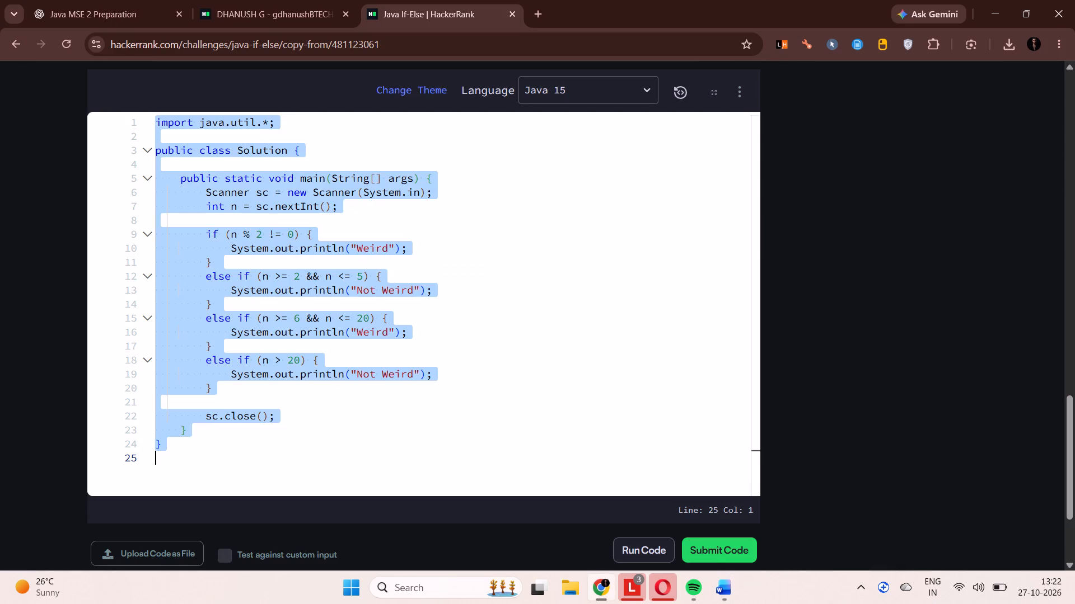
pyautogui.click(445, 394)
pyautogui.scroll(-1, 445, 394)
pyautogui.click(643, 451)
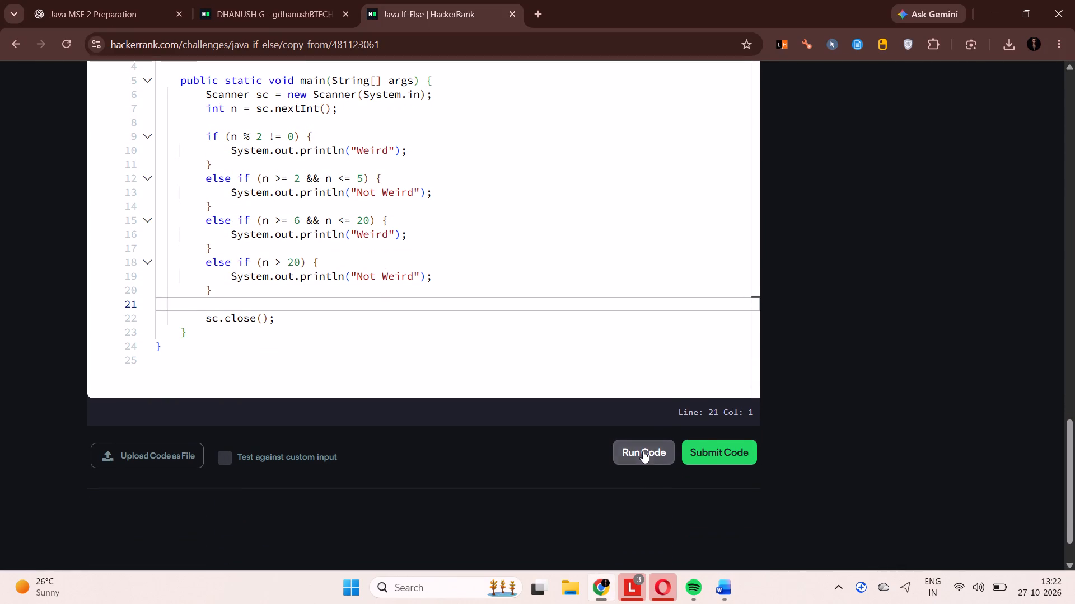
pyautogui.scroll(-2, 581, 400)
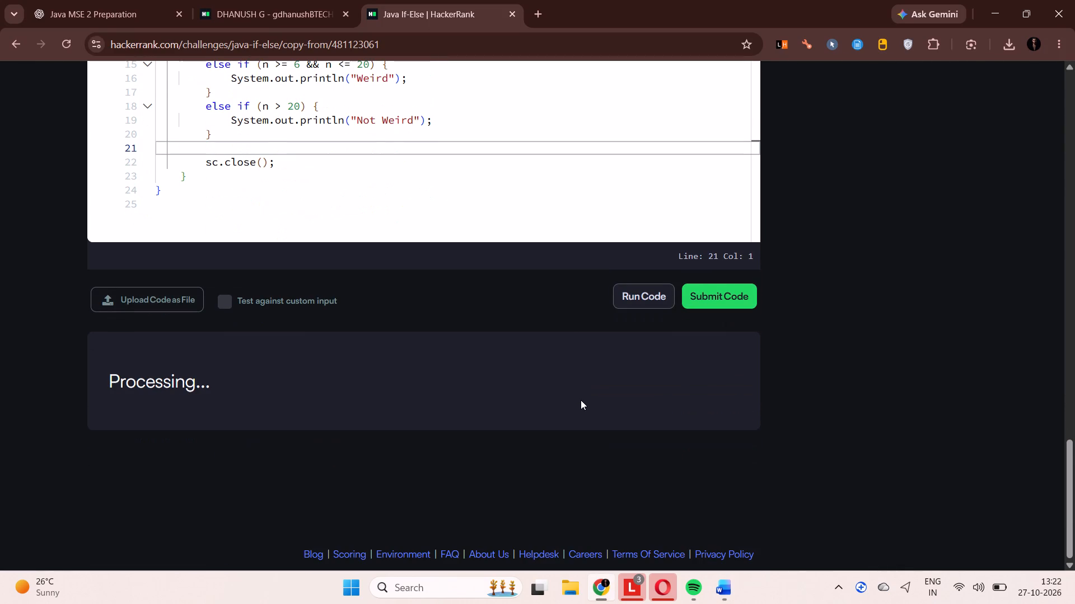
pyautogui.press('Delete')
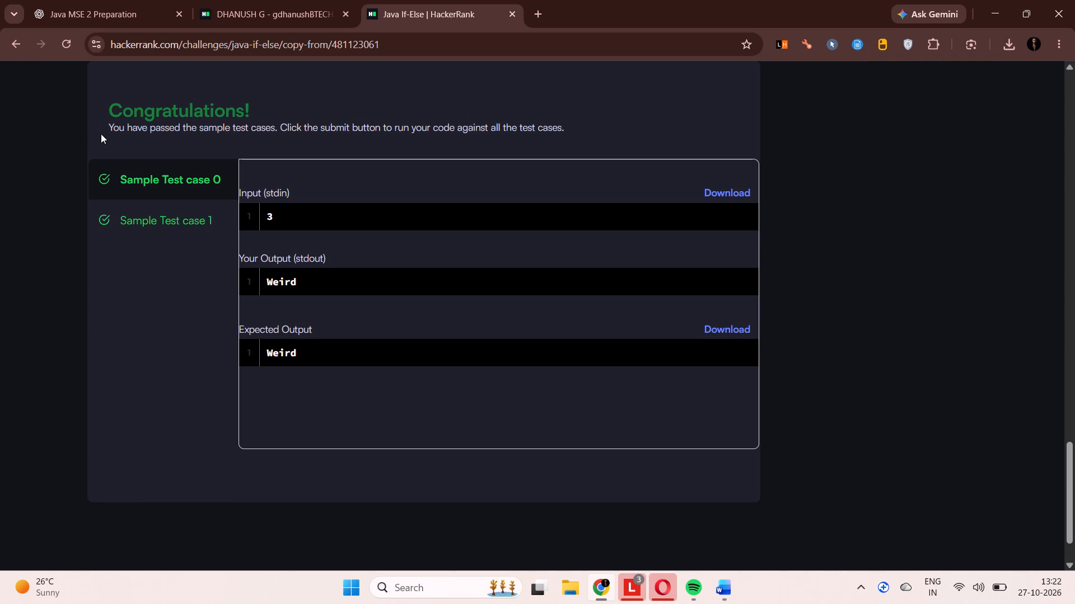
# Replace the placeholder in question 1's Output box in Word with a screenshot of the sample test case results.
pyautogui.press('shift+super+s')
pyautogui.moveTo(86, 138); pyautogui.dragTo(858, 490)
pyautogui.hotkey('alt', 'Tab')
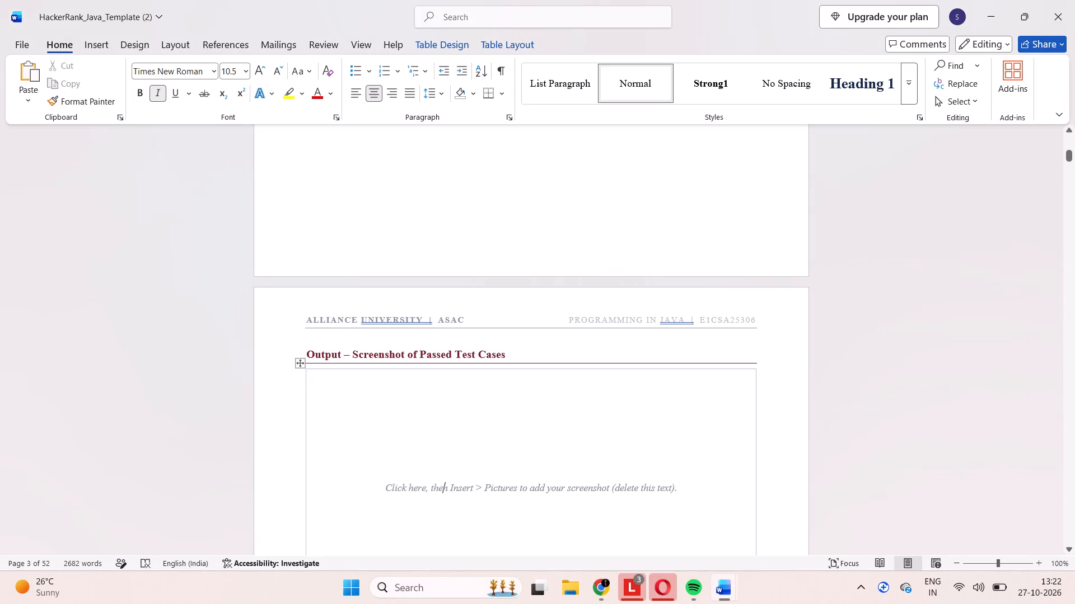
pyautogui.moveTo(686, 487); pyautogui.dragTo(400, 483)
pyautogui.hotkey('ctrl', 'v')
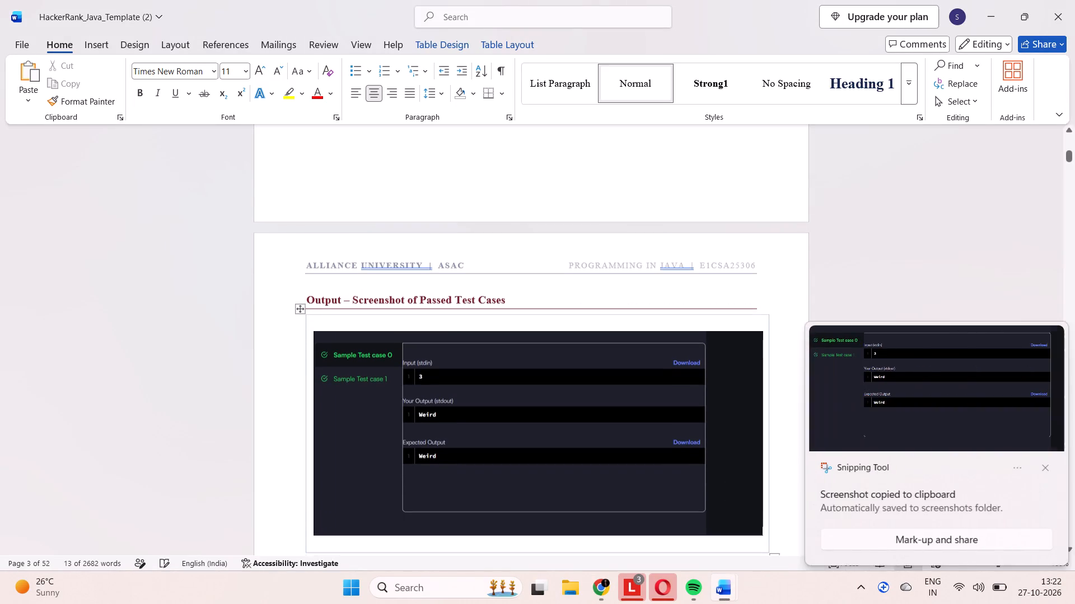
pyautogui.click(538, 452)
# Follow question 2's Java Stdin & Stdout II link from Word to HackerRank in Chrome and close the Java If-Else tab.
pyautogui.scroll(-1, 538, 452)
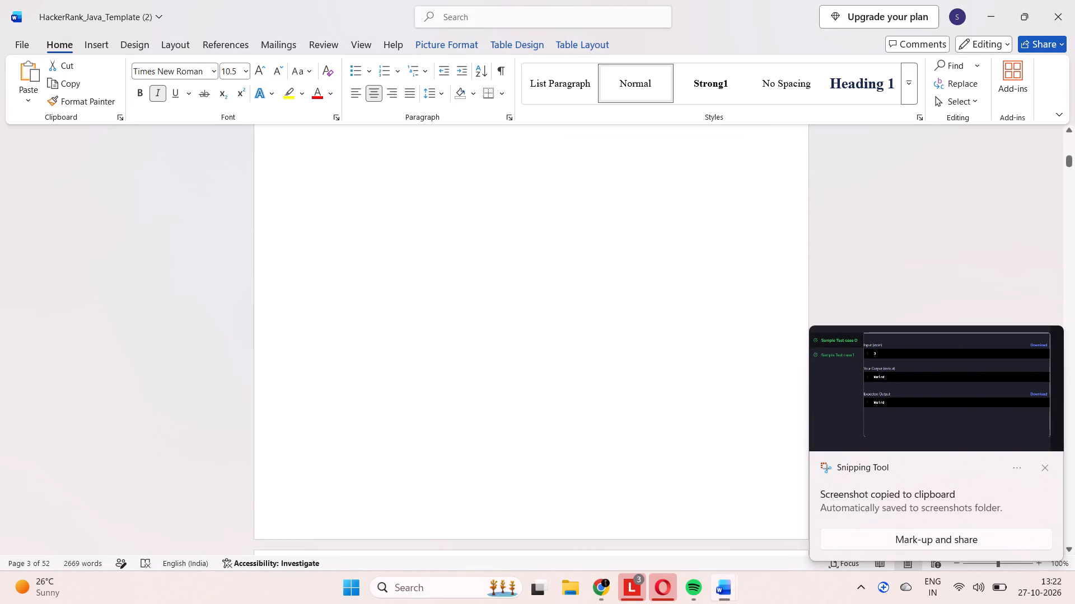
pyautogui.scroll(-1, 538, 452)
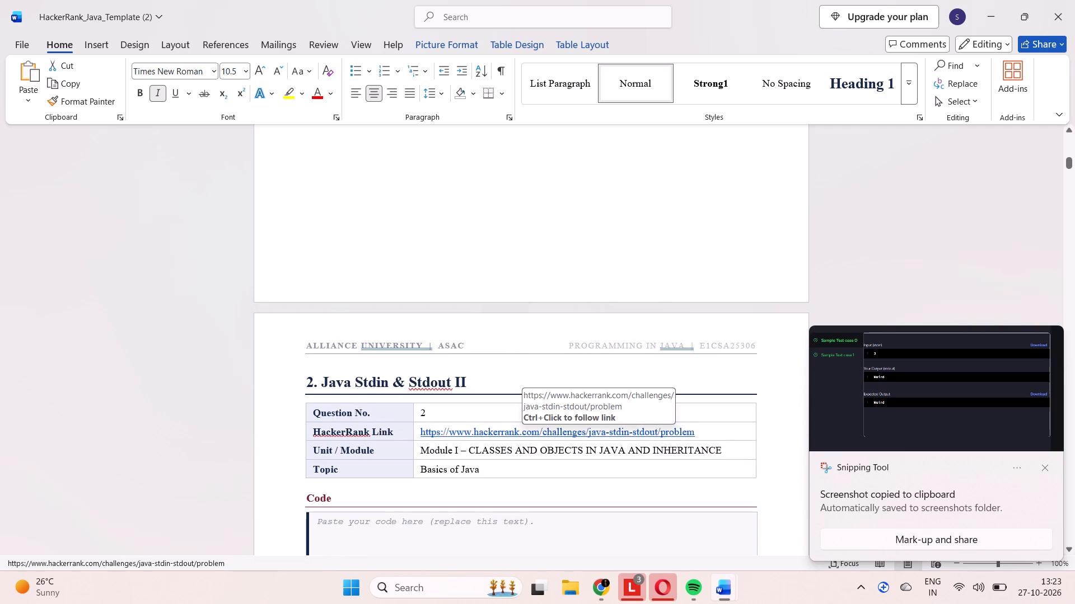
pyautogui.click(519, 428)
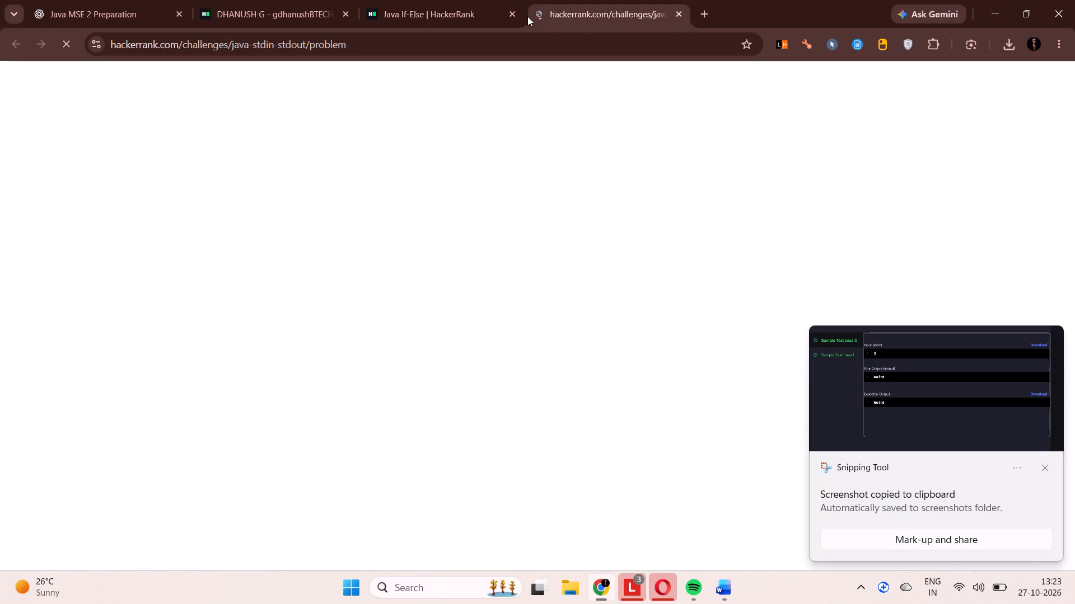
pyautogui.click(511, 12)
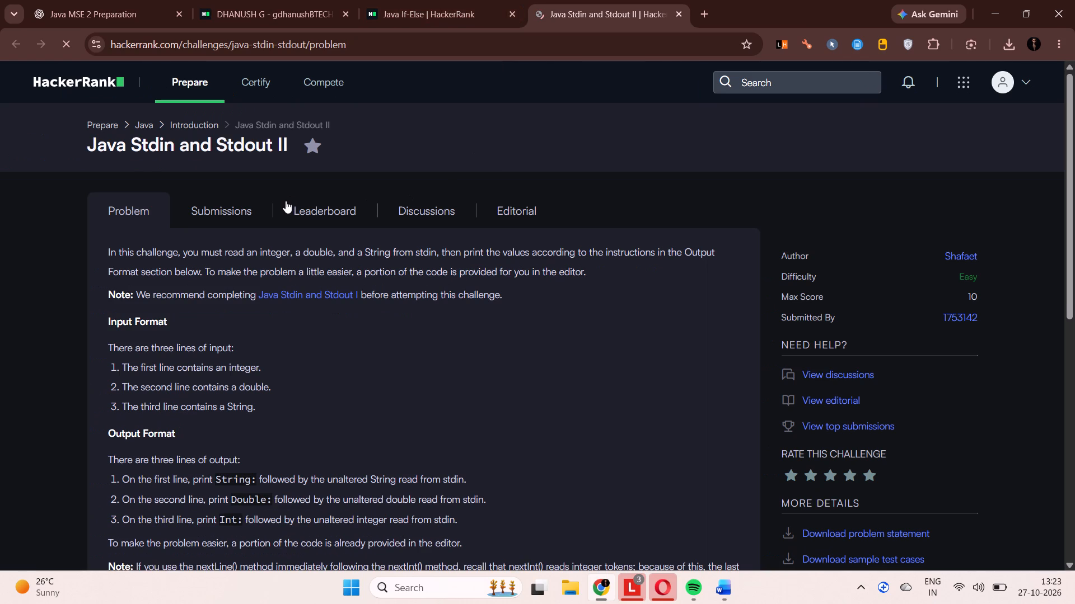
# Open the first listed accepted submission for Java Stdin and Stdout II and load its code in the editor.
pyautogui.click(247, 212)
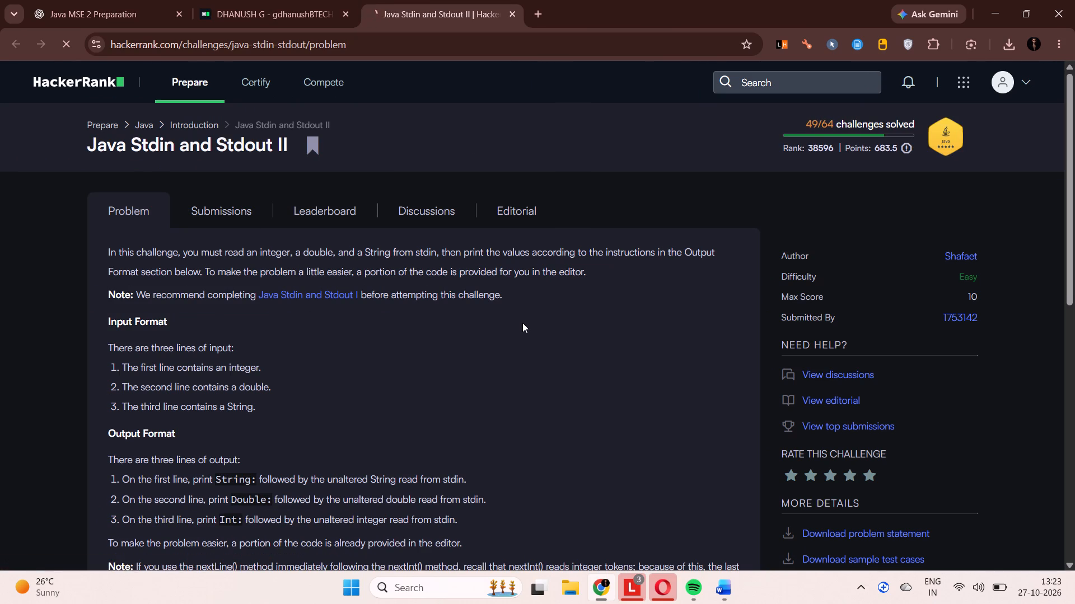
pyautogui.scroll(-3, 522, 323)
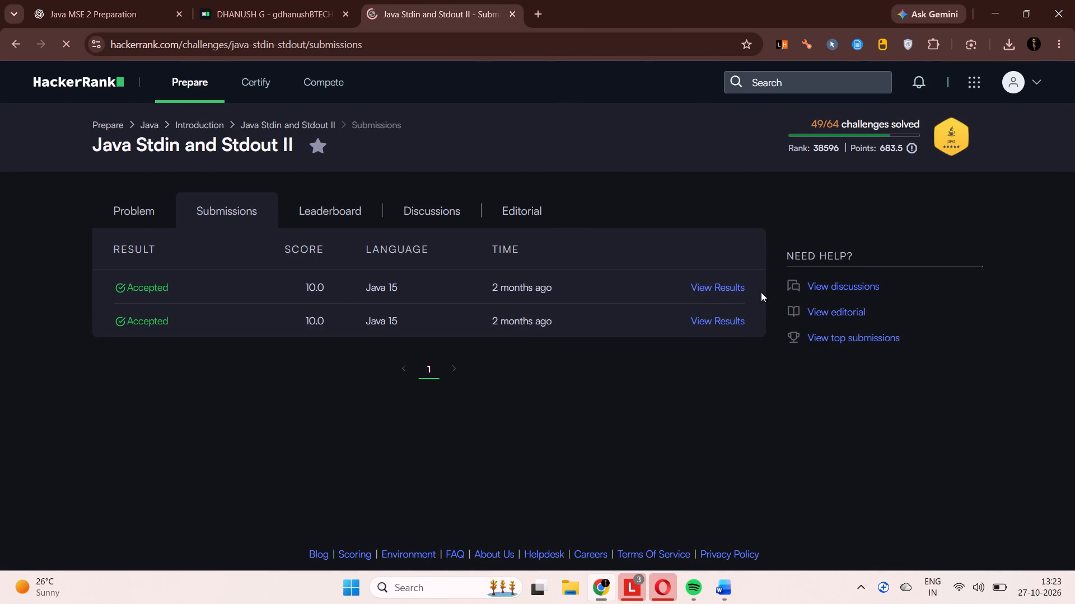
pyautogui.click(717, 288)
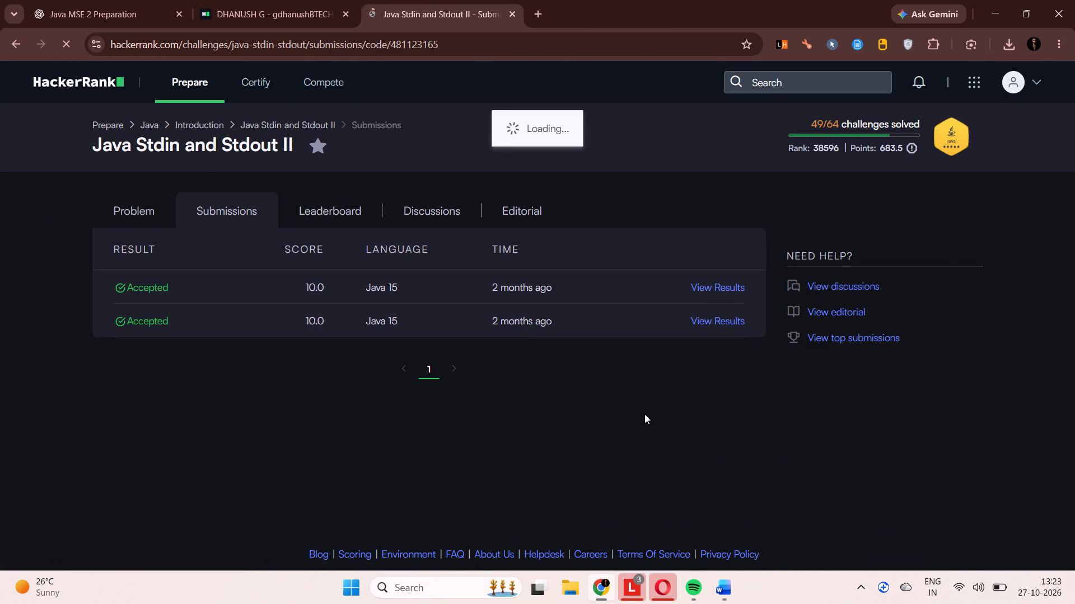
pyautogui.scroll(-6, 644, 414)
pyautogui.scroll(1, 644, 414)
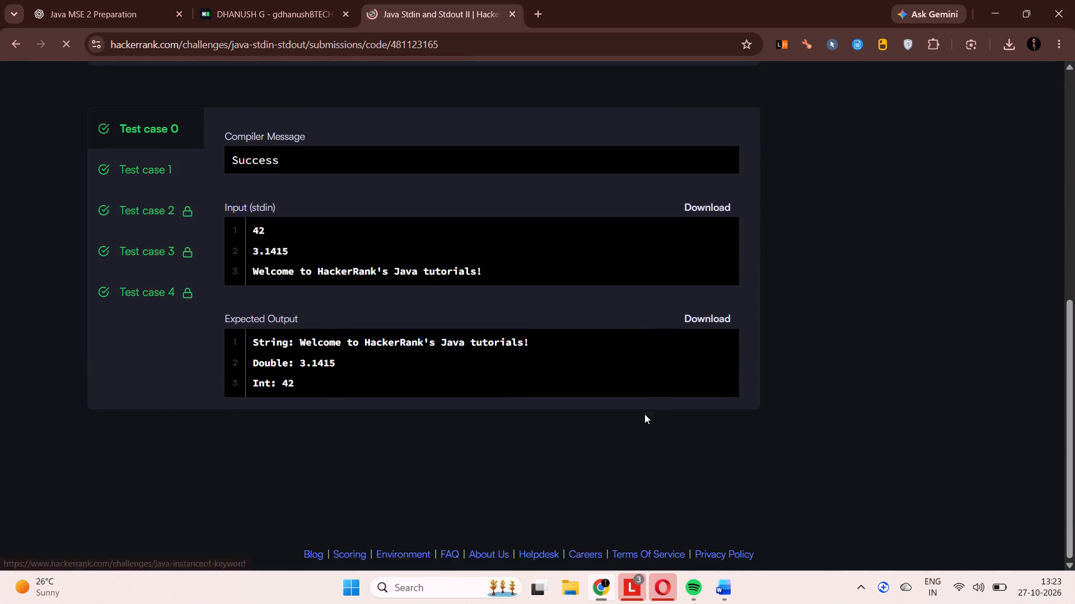
pyautogui.scroll(3, 644, 414)
pyautogui.click(704, 339)
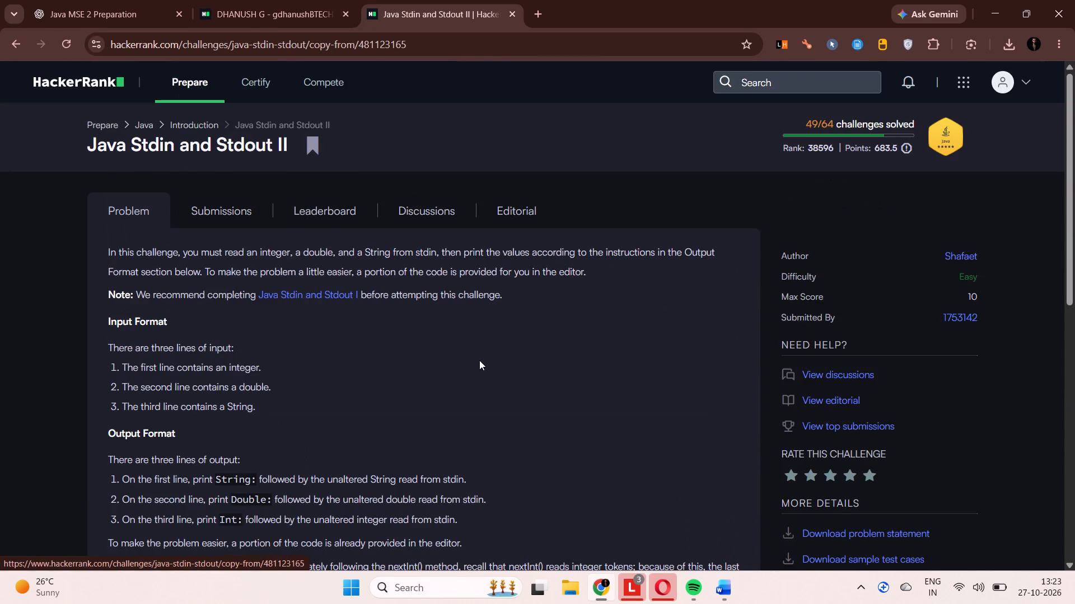
# Copy the entire Java Stdin and Stdout II solution and paste it over the placeholder in question 2's Code box in Word.
pyautogui.scroll(5, 479, 360)
pyautogui.scroll(-7, 479, 360)
pyautogui.click(419, 263)
pyautogui.hotkey('ctrl', 'a')
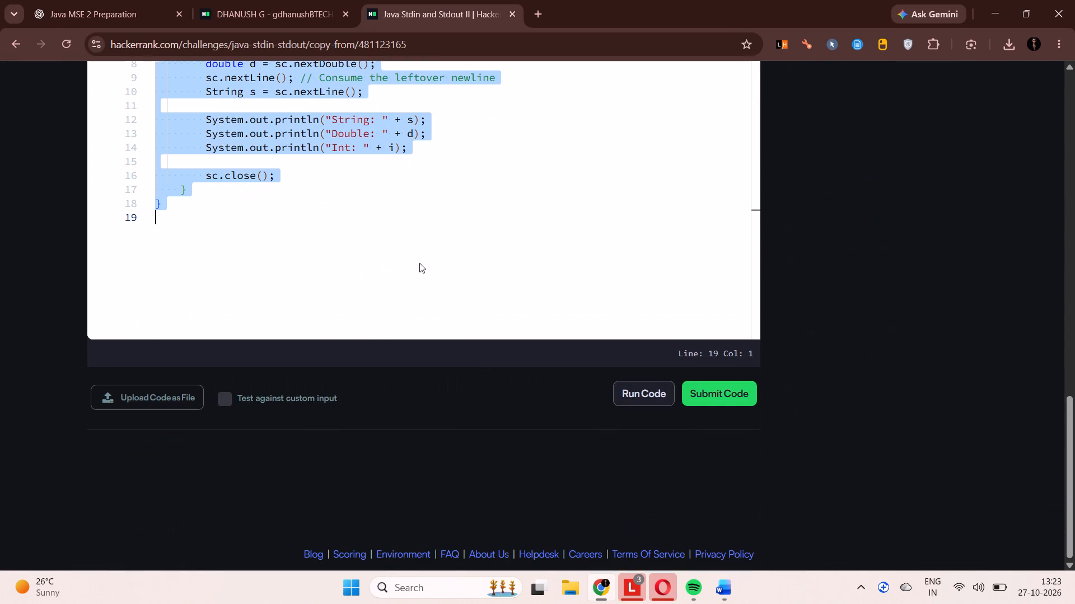
pyautogui.hotkey('ctrl', 'c')
pyautogui.hotkey('ctrl', 'c')
pyautogui.hotkey('alt', 'Tab')
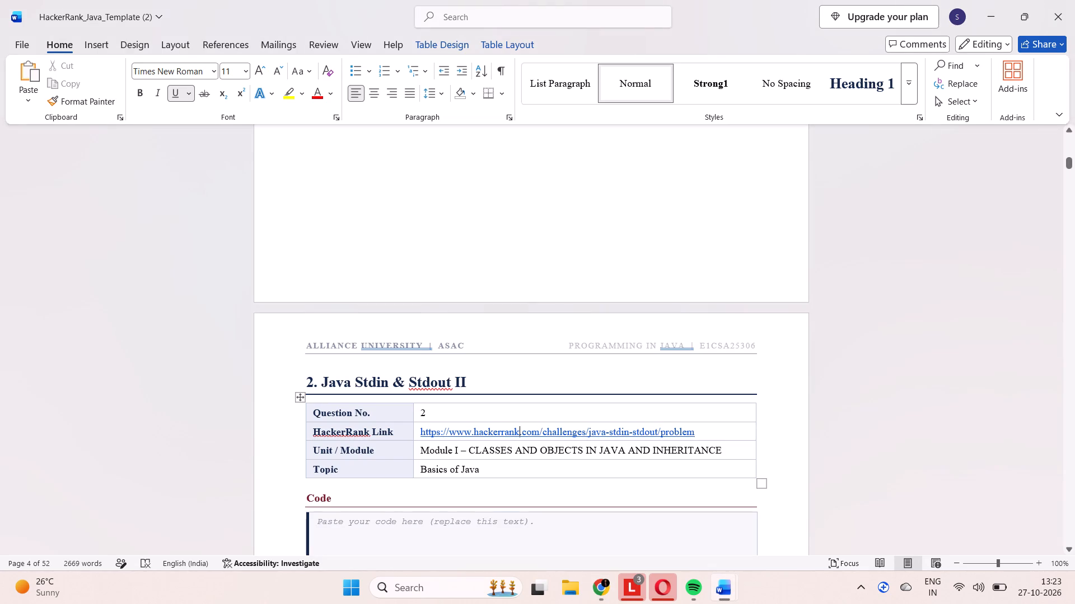
pyautogui.moveTo(550, 374); pyautogui.dragTo(439, 362)
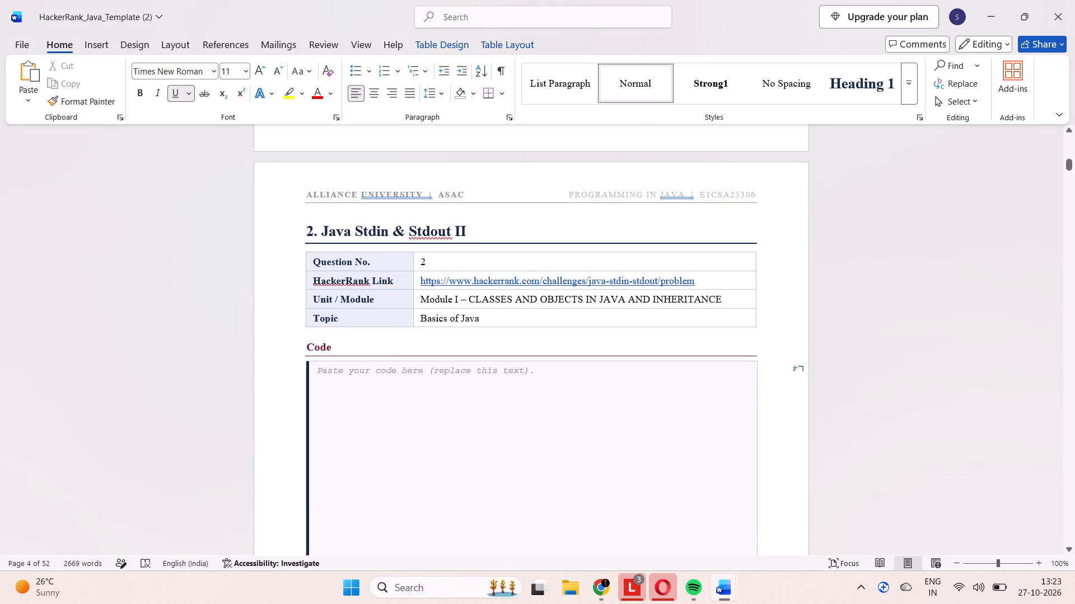
pyautogui.moveTo(439, 362); pyautogui.dragTo(315, 371)
pyautogui.hotkey('ctrl', 'v')
# Run the Java Stdin and Stdout II code on HackerRank against the sample test cases and bring the results into view.
pyautogui.hotkey('alt', 'Tab')
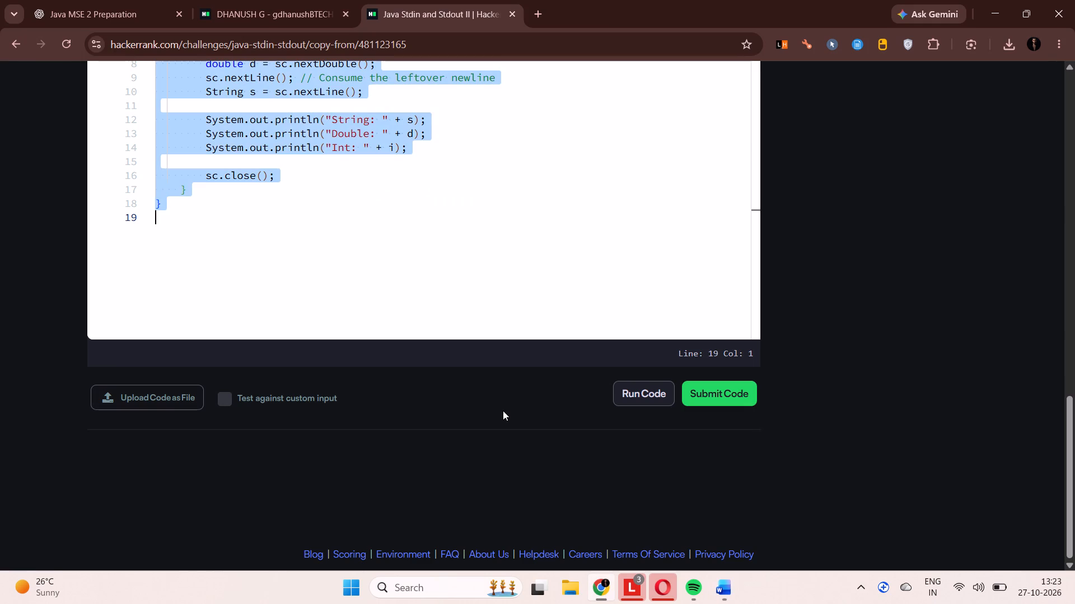
pyautogui.click(659, 389)
pyautogui.click(507, 366)
pyautogui.hotkey('alt', 'Tab')
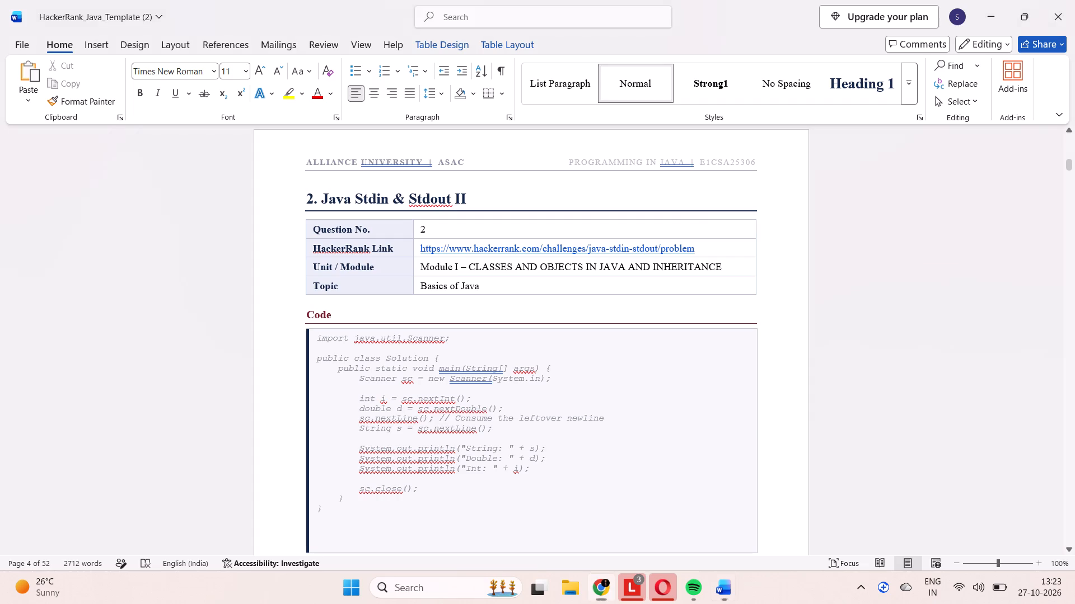
pyautogui.hotkey('alt', 'Tab')
pyautogui.scroll(-1, 507, 366)
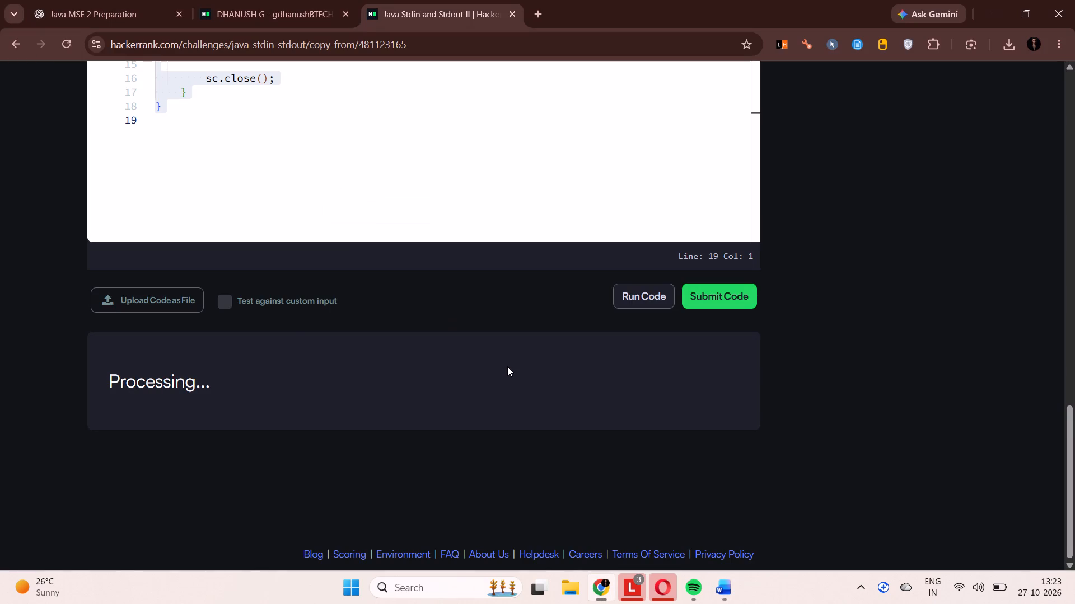
pyautogui.scroll(-1, 507, 366)
# Capture the sample test case results and put the screenshot in place of the placeholder under question 2's Output heading in Word.
pyautogui.press('shift+super+s')
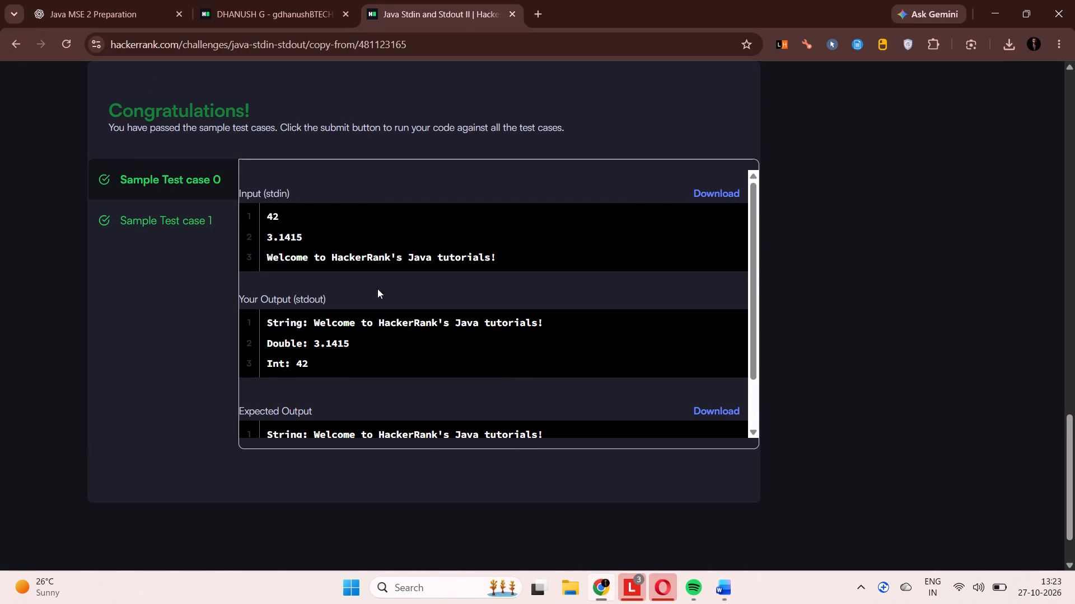
pyautogui.moveTo(89, 83); pyautogui.dragTo(766, 461)
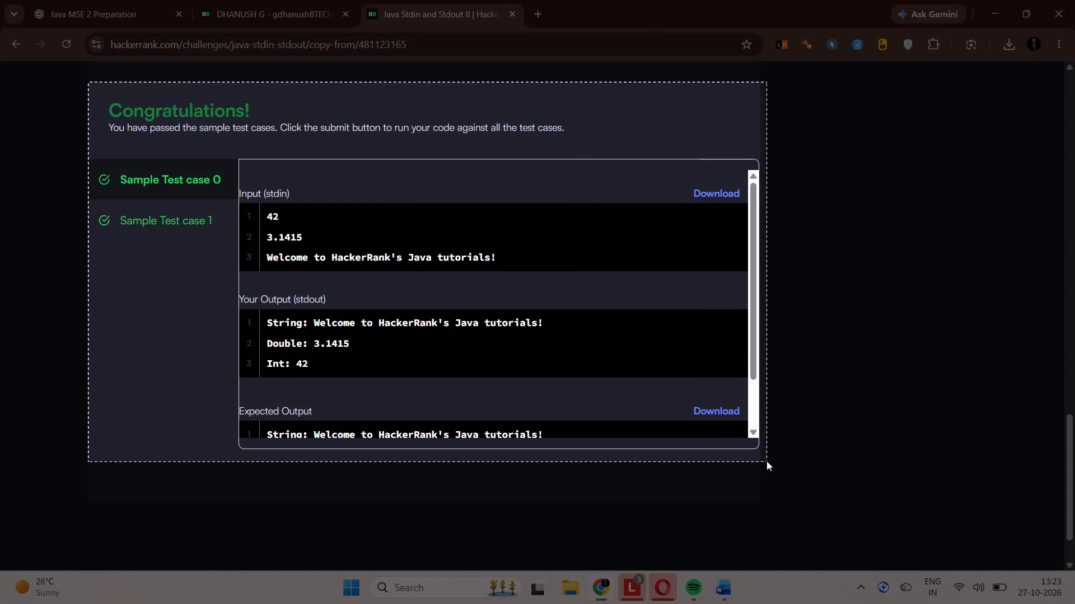
pyautogui.moveTo(766, 461); pyautogui.dragTo(766, 460)
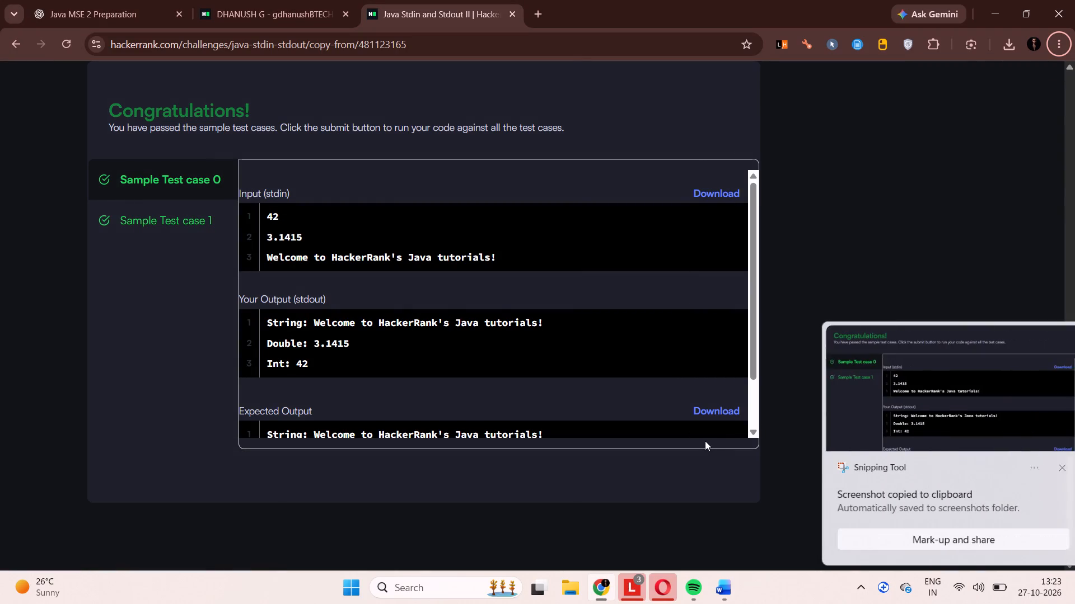
pyautogui.hotkey('alt', 'Tab')
pyautogui.scroll(-1, 578, 432)
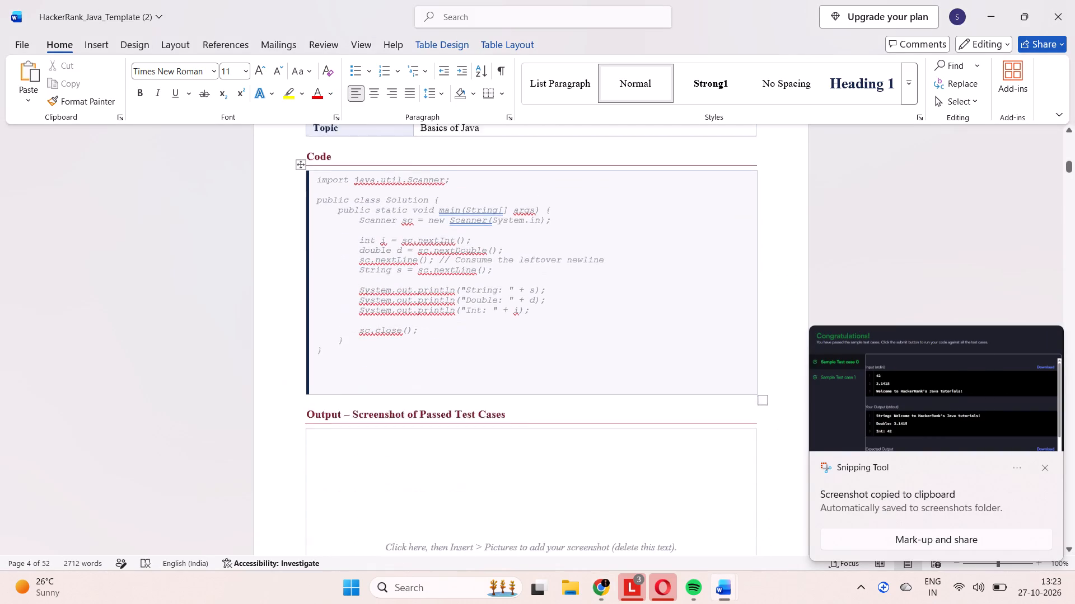
pyautogui.scroll(-1, 578, 432)
pyautogui.click(578, 432)
pyautogui.doubleClick(578, 432)
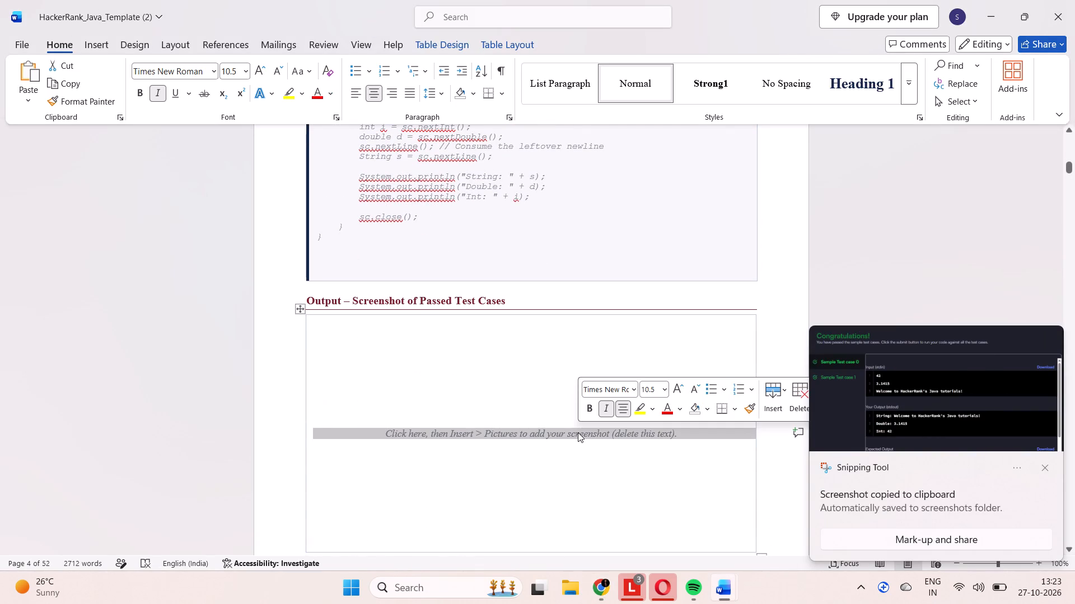
pyautogui.press('BackSpace')
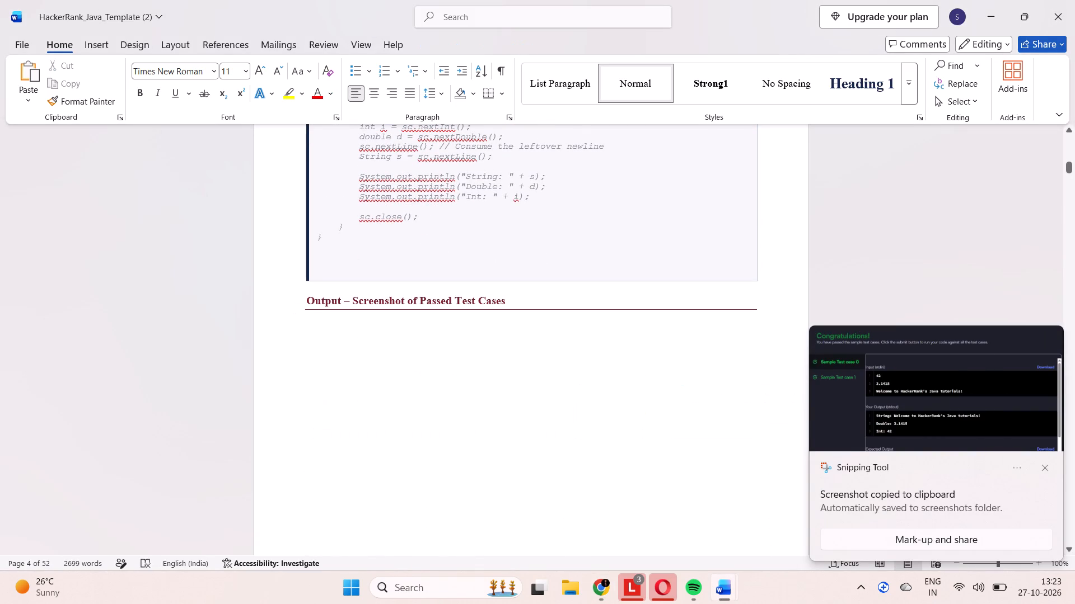
pyautogui.hotkey('ctrl', 'v')
# Follow question 3's Java Loops I link from Word to HackerRank in Chrome and close the two older HackerRank tabs.
pyautogui.scroll(-1, 578, 432)
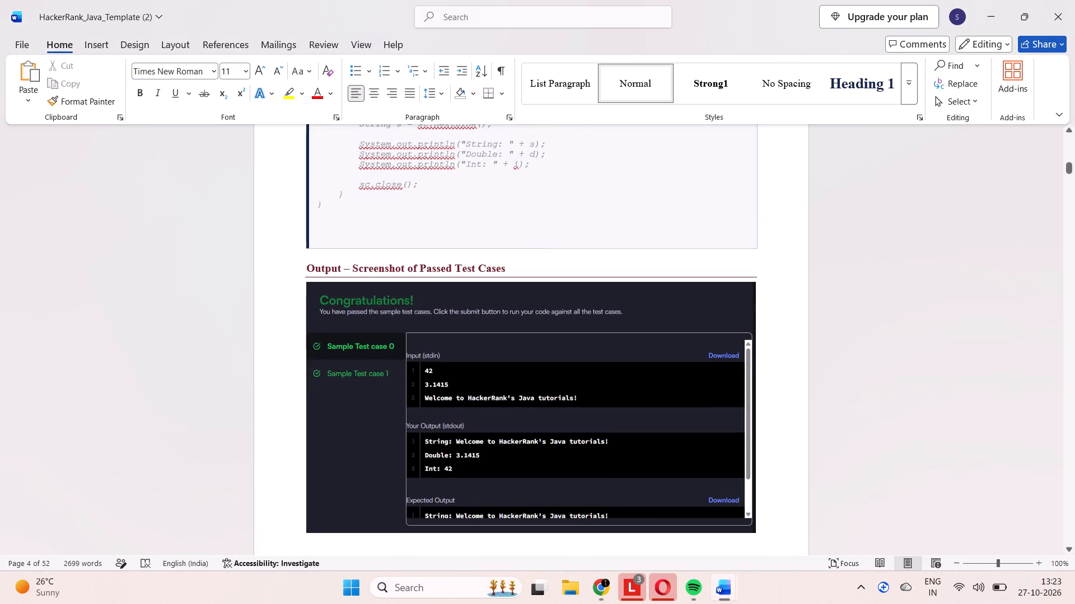
pyautogui.scroll(-1, 578, 432)
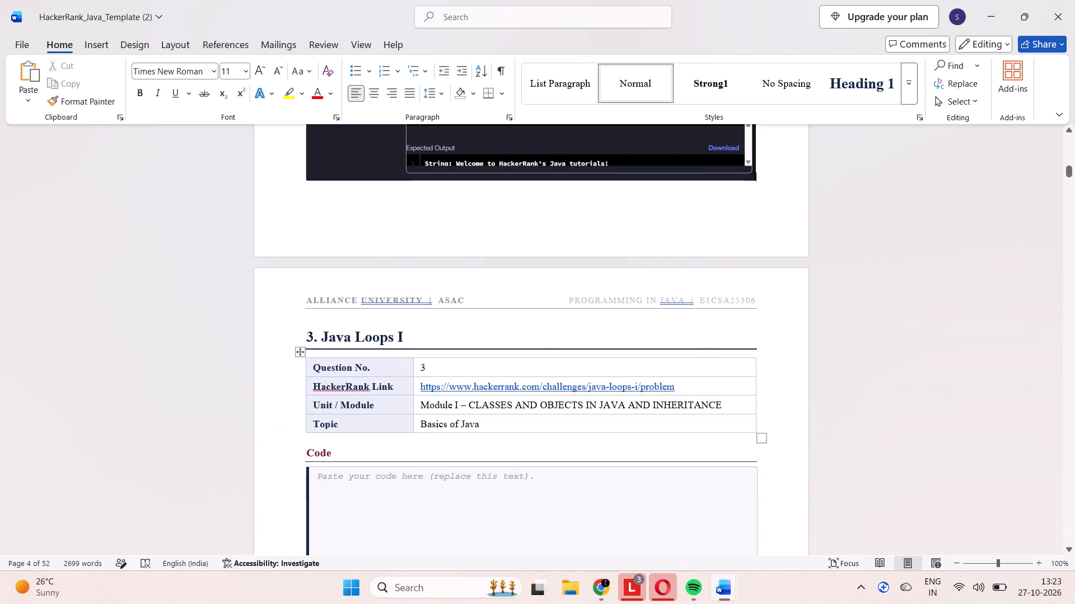
pyautogui.keyDown('ctrl'); pyautogui.click(537, 386); pyautogui.keyUp('ctrl')
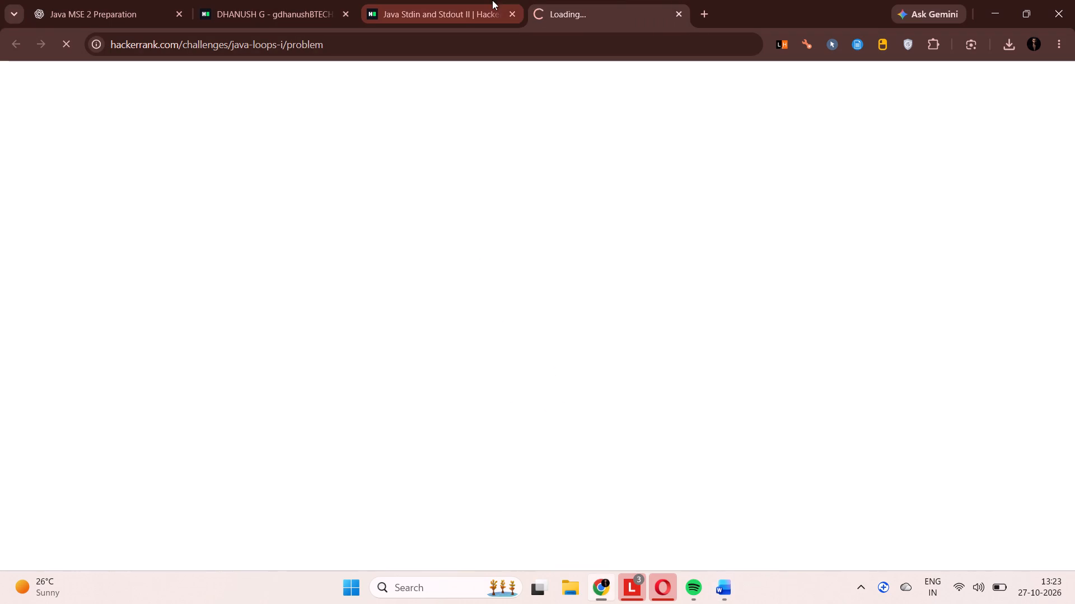
pyautogui.click(514, 11)
pyautogui.click(345, 16)
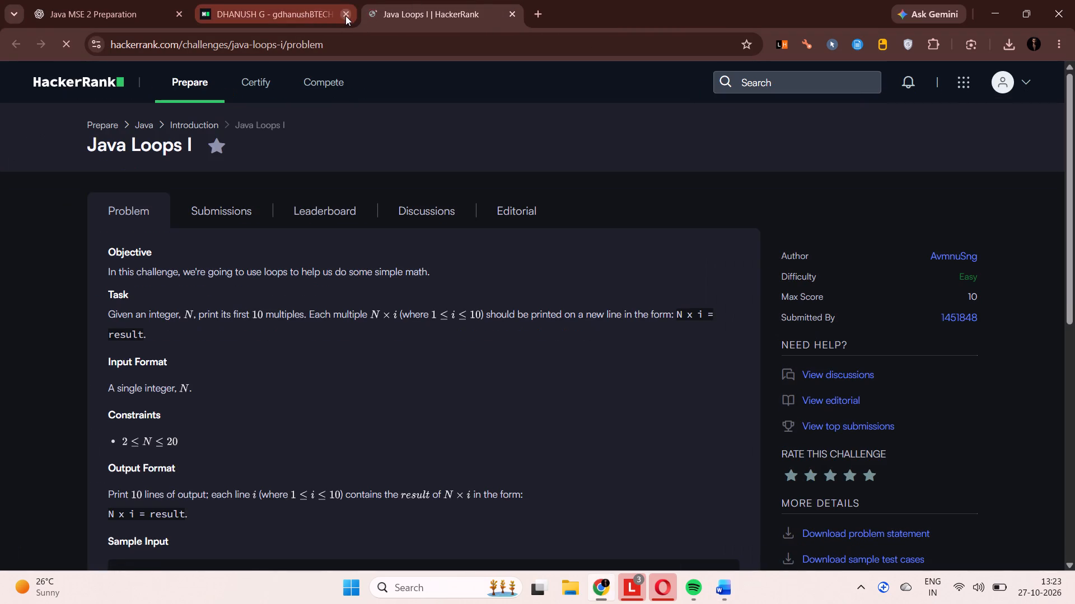
# Open the accepted Java Loops I submission and load its code in the editor.
pyautogui.click(225, 210)
pyautogui.scroll(-2, 225, 210)
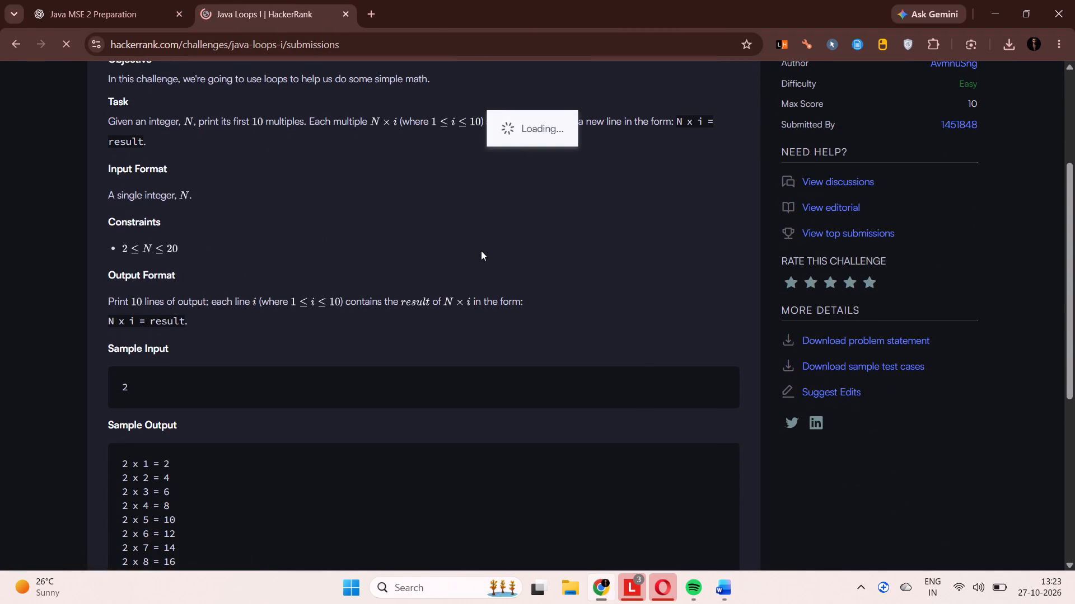
pyautogui.click(712, 281)
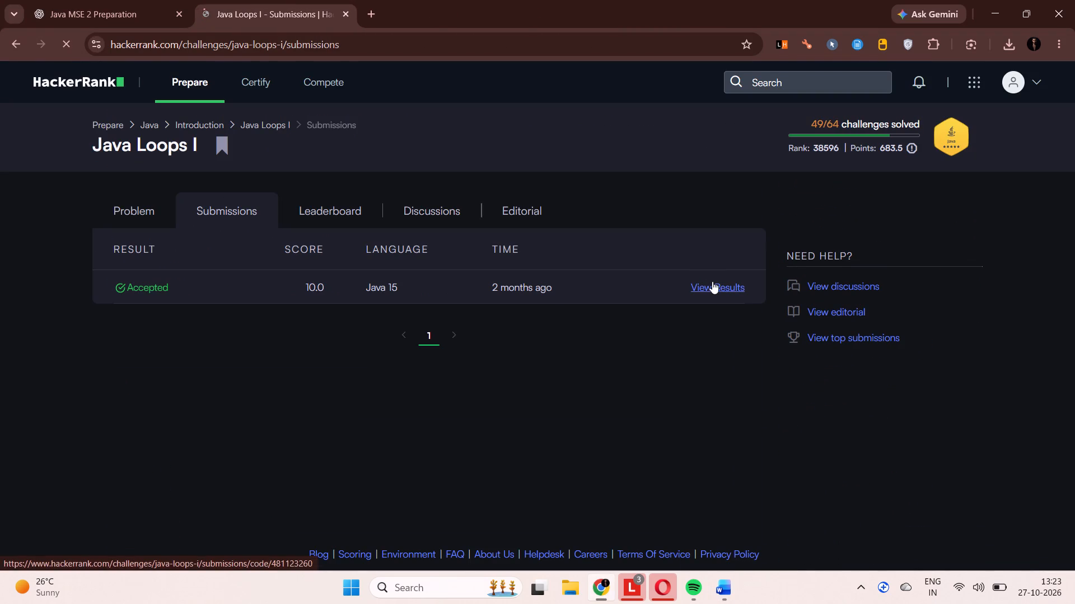
pyautogui.scroll(-1, 527, 311)
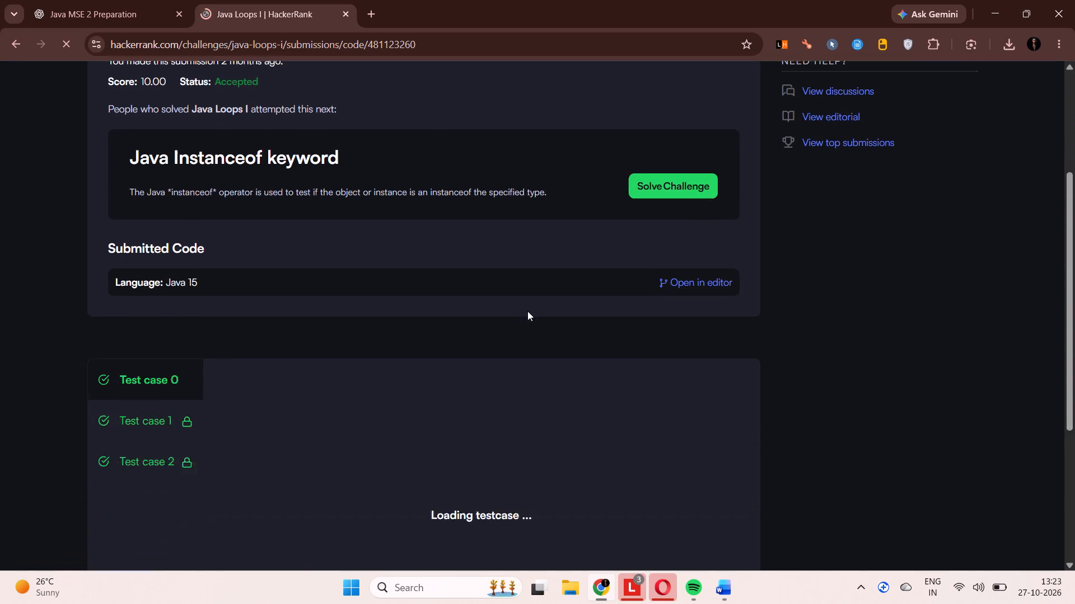
pyautogui.scroll(-3, 527, 311)
pyautogui.scroll(-4, 638, 384)
pyautogui.scroll(2, 638, 384)
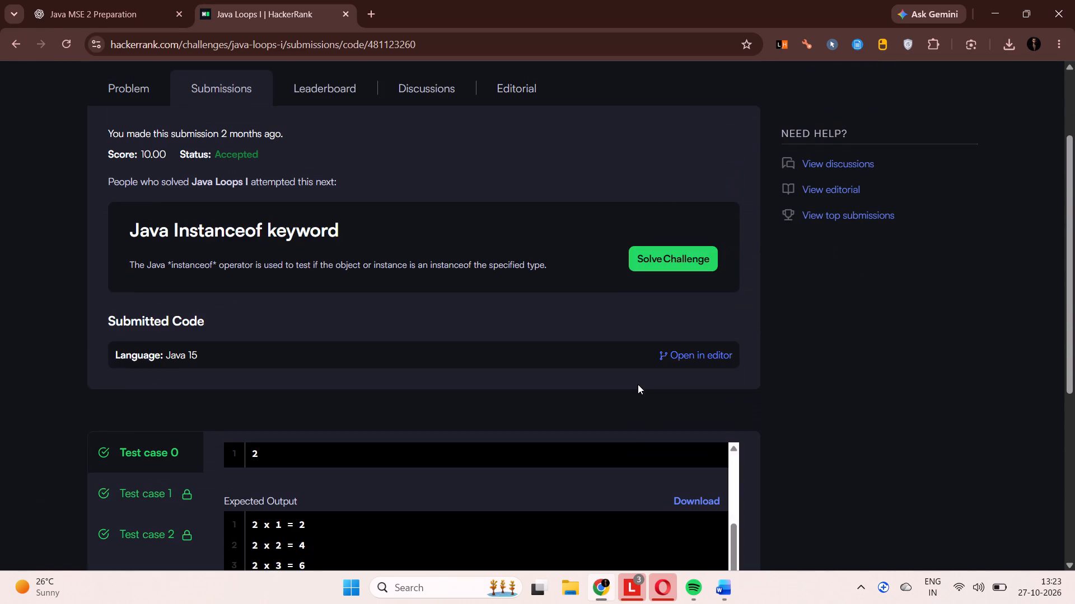
pyautogui.moveTo(705, 344); pyautogui.dragTo(689, 355)
pyautogui.click(689, 355)
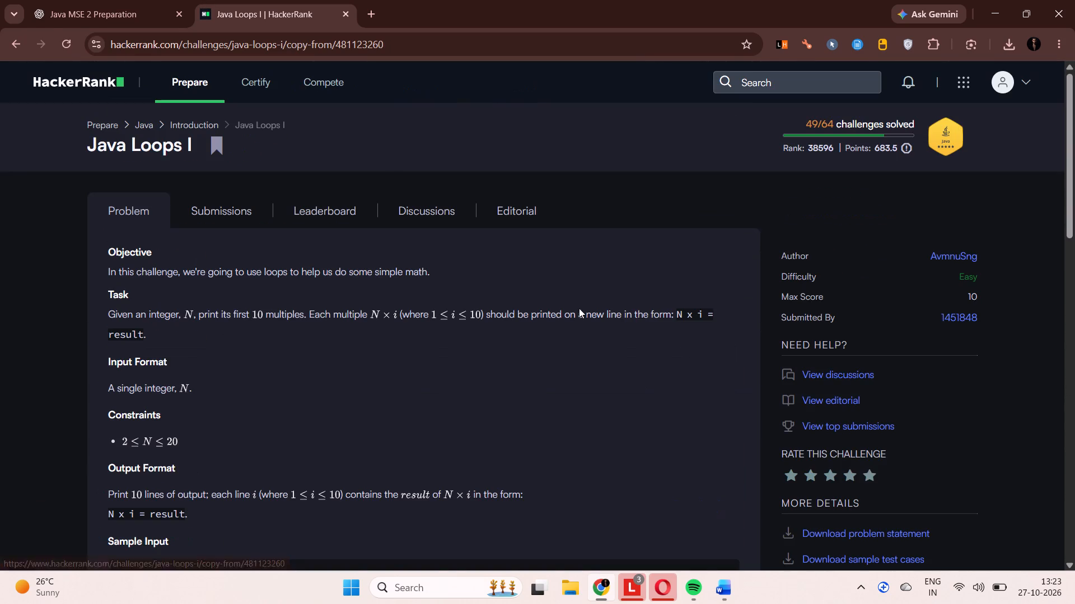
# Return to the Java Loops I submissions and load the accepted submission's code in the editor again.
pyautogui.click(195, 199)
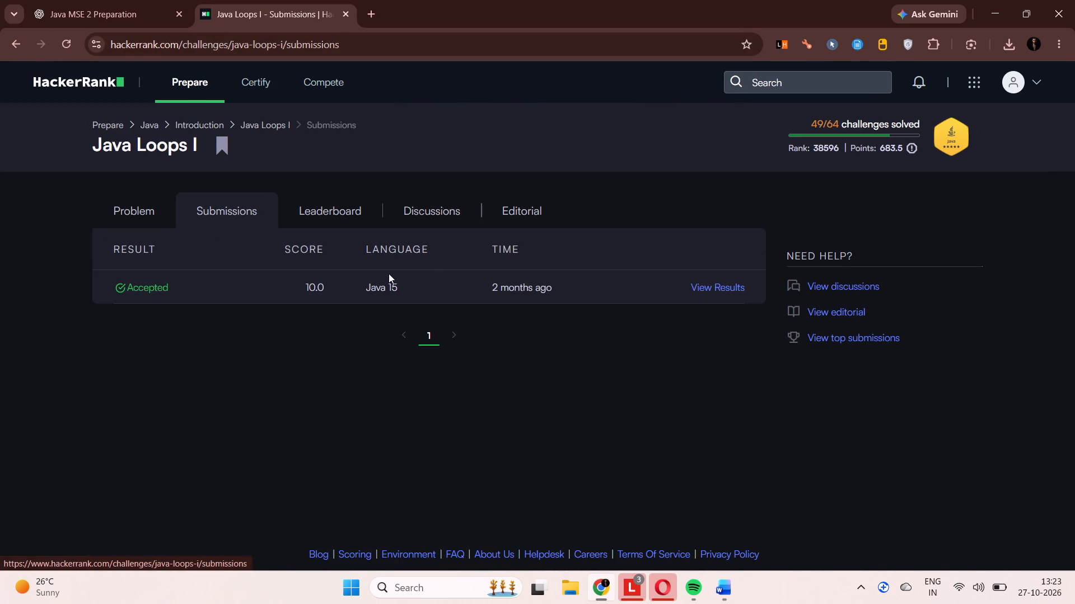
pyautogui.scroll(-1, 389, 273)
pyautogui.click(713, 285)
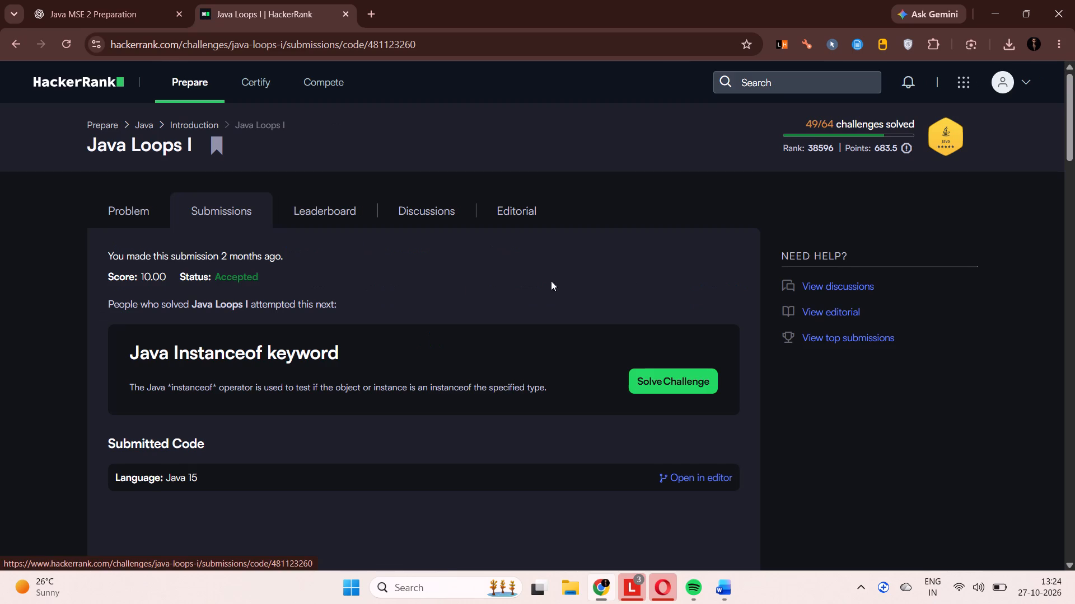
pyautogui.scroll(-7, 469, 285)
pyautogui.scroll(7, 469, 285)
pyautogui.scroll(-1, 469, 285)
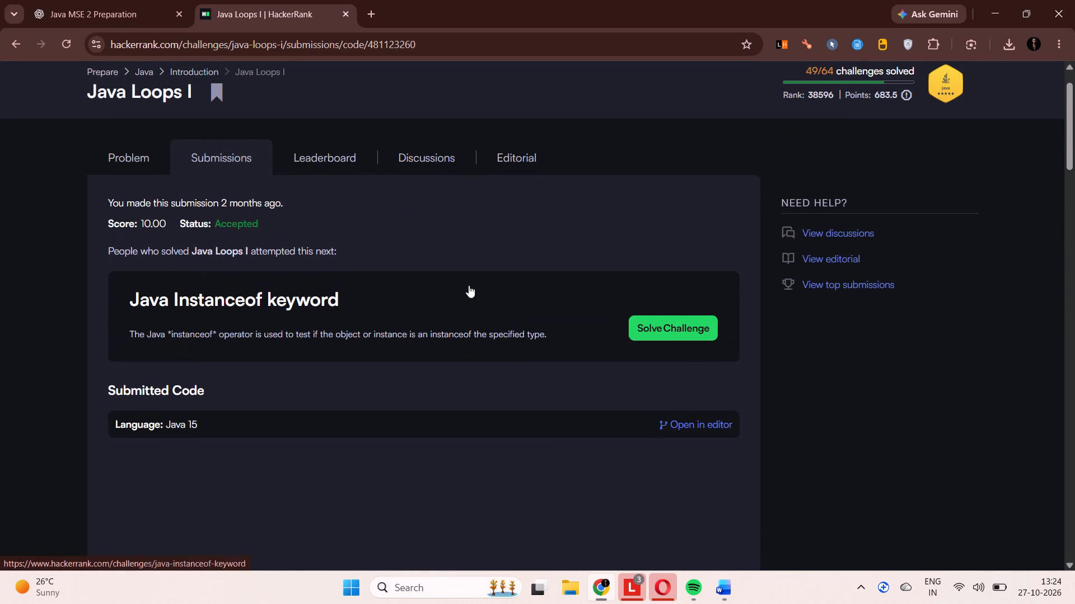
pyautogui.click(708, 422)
# Copy the Java Loops I code from the HackerRank editor and replace the placeholder text in question 3's Code box in Word.
pyautogui.scroll(-3, 408, 361)
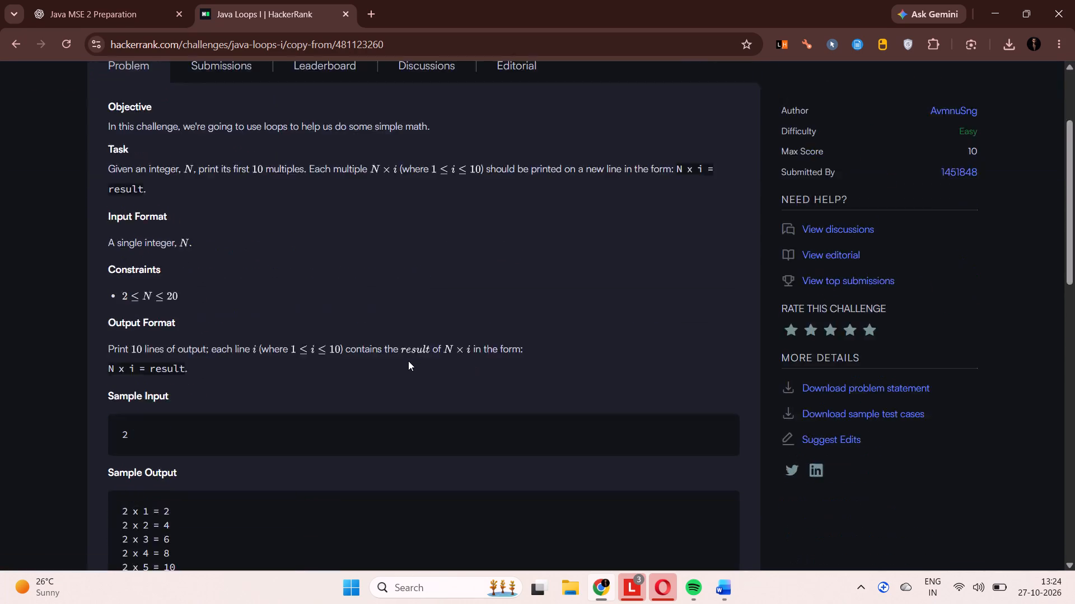
pyautogui.scroll(-6, 408, 361)
pyautogui.click(295, 247)
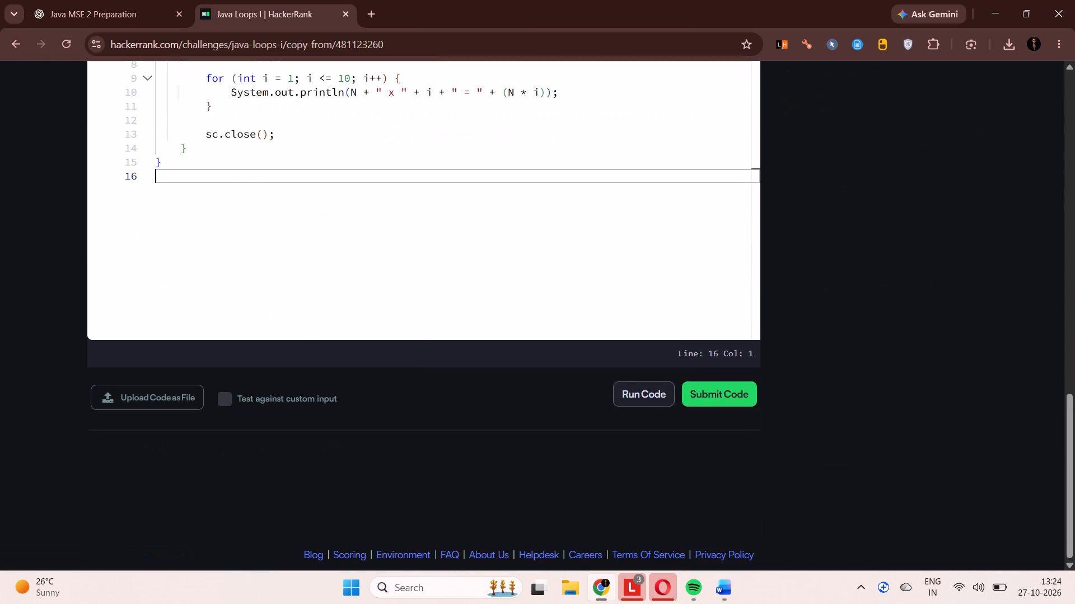
pyautogui.hotkey('ctrl', 'a')
pyautogui.hotkey('ctrl', 'c')
pyautogui.click(132, 0)
pyautogui.hotkey('alt', 'Tab')
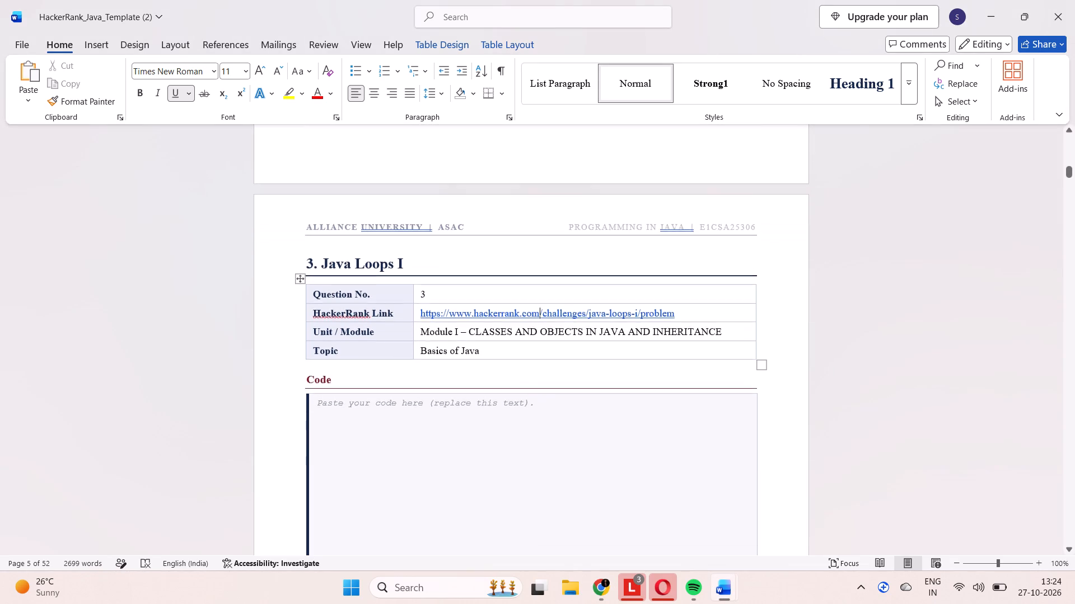
pyautogui.click(464, 440)
pyautogui.moveTo(540, 381); pyautogui.dragTo(345, 388)
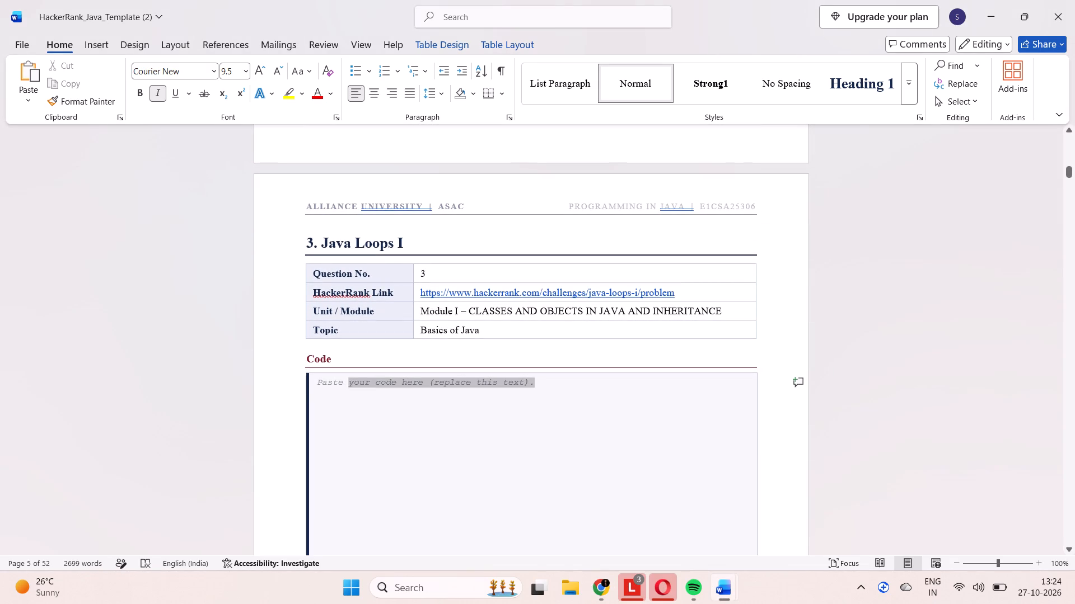
pyautogui.moveTo(345, 388); pyautogui.dragTo(326, 386)
pyautogui.hotkey('ctrl', 'v')
pyautogui.hotkey('ctrl', 'space')
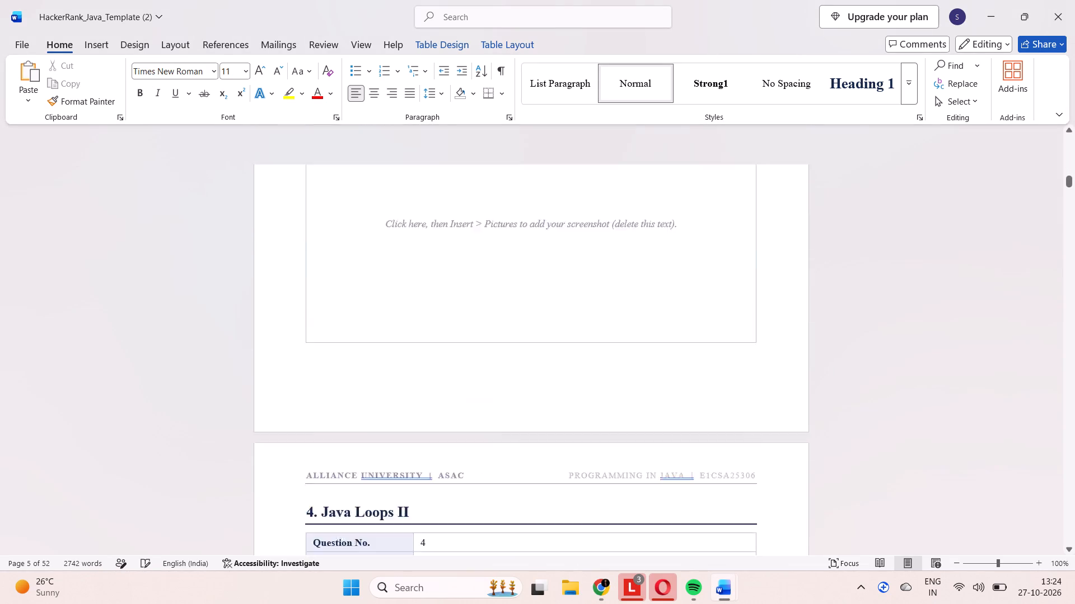
# Place the cursor in question 3's Output placeholder in Word and run the Java Loops I code in HackerRank.
pyautogui.click(434, 413)
pyautogui.hotkey('alt', 'Tab')
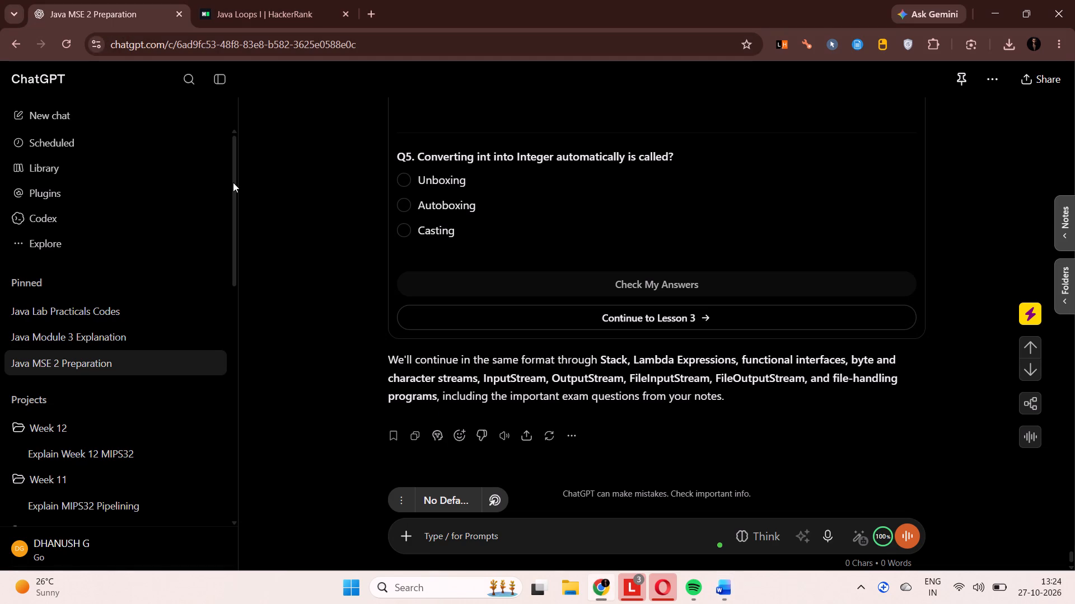
pyautogui.click(239, 6)
pyautogui.click(641, 389)
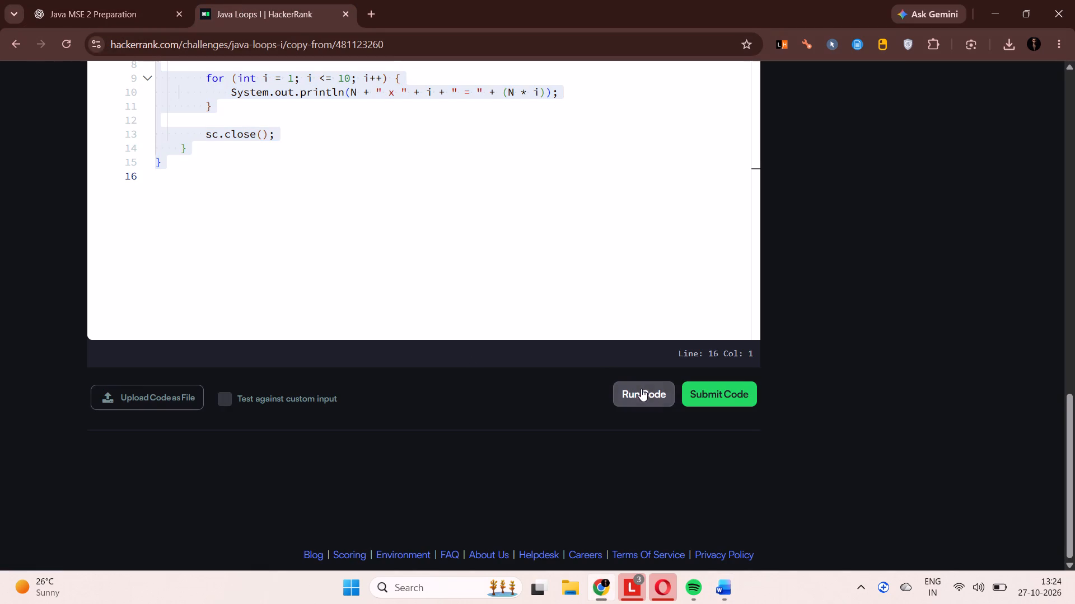
pyautogui.click(469, 368)
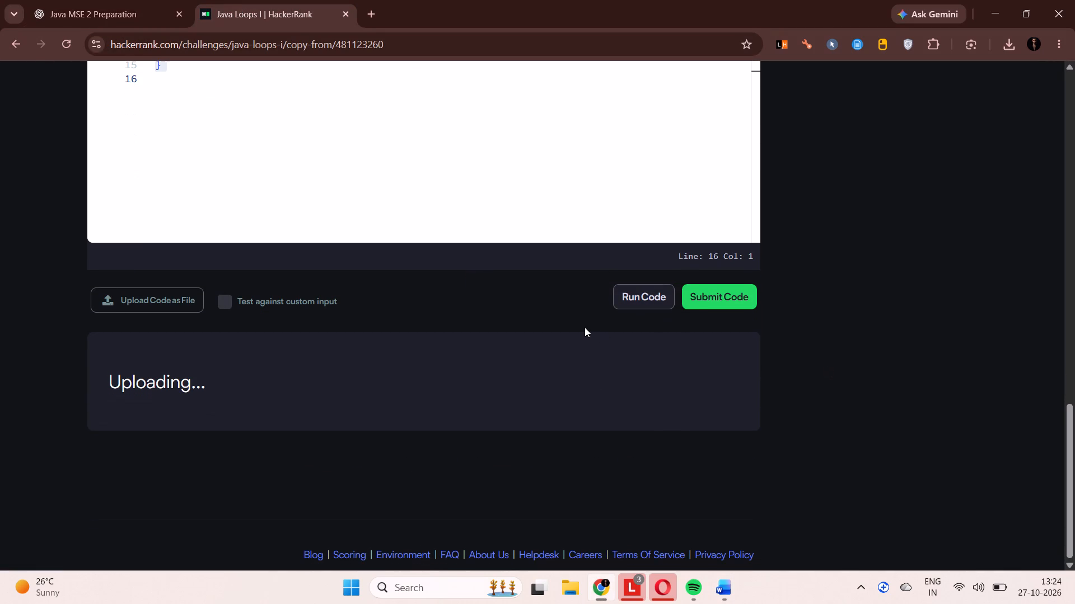
pyautogui.scroll(-1, 428, 309)
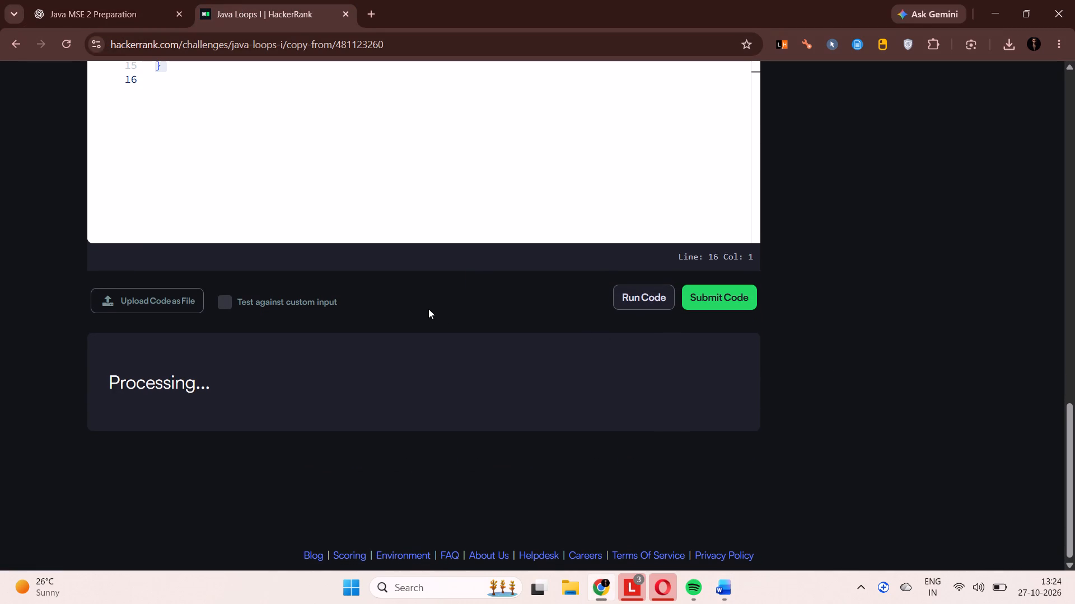
pyautogui.scroll(-1, 428, 309)
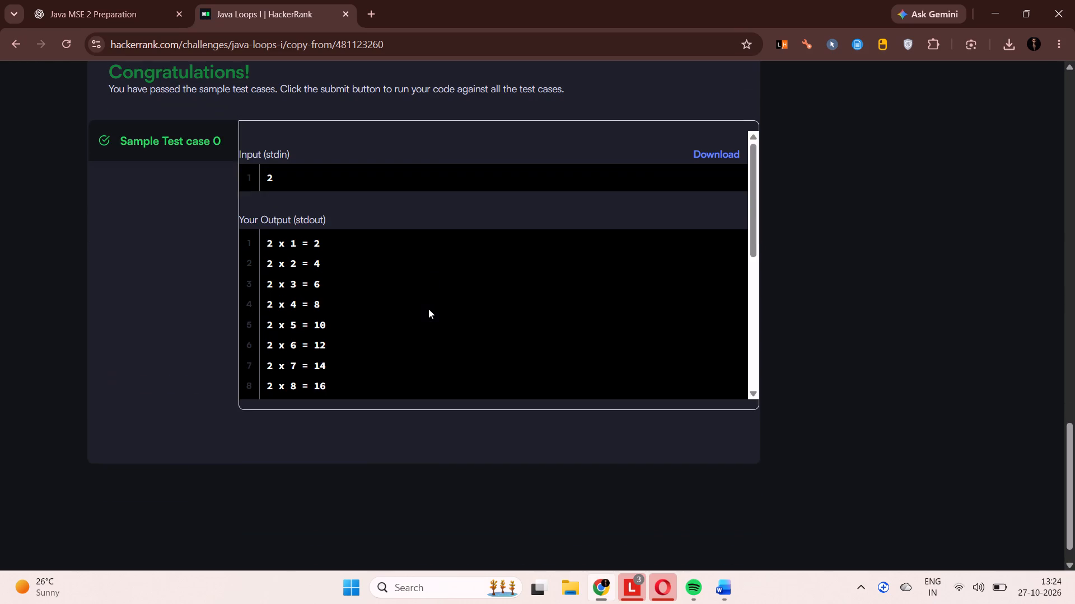
# Capture the sample test case results and paste the screenshot into the placeholder under question 3's Output heading in Word.
pyautogui.press('shift+super+s')
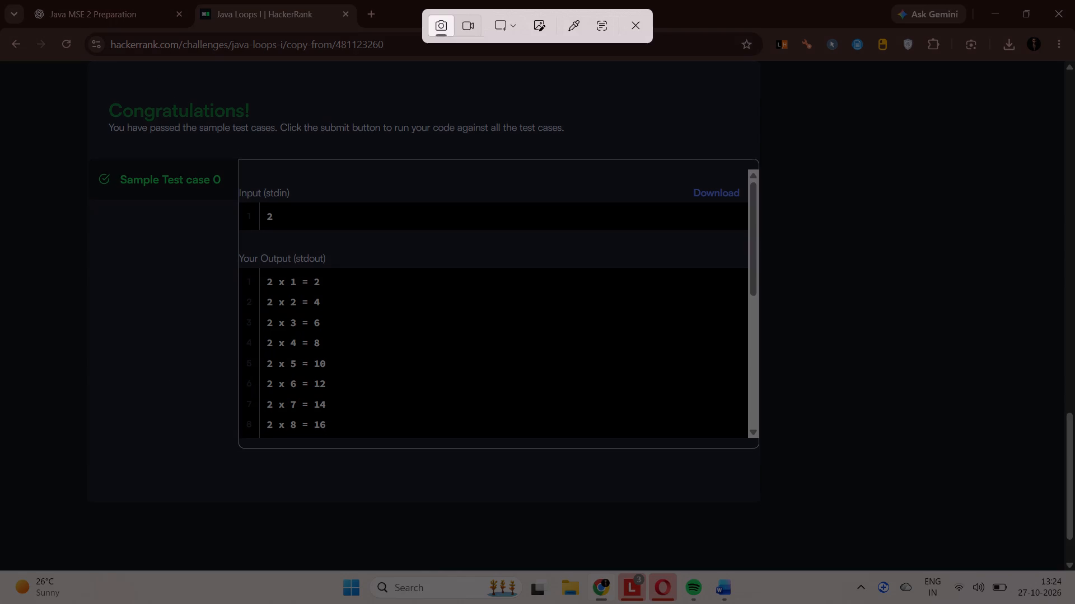
pyautogui.moveTo(97, 95); pyautogui.dragTo(774, 493)
pyautogui.hotkey('alt', 'Tab')
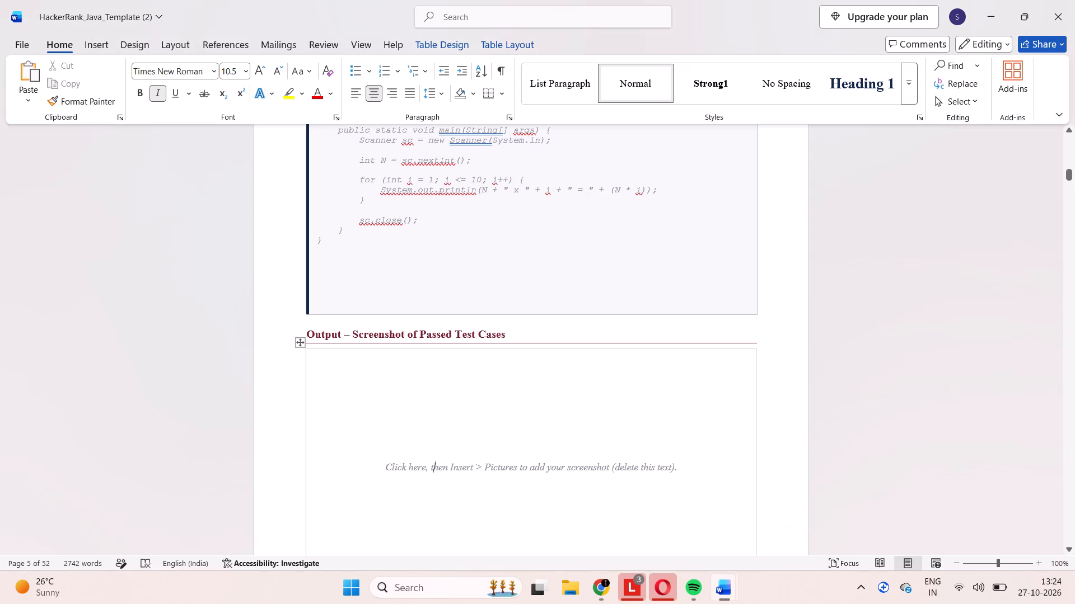
pyautogui.hotkey('ctrl', 'v')
pyautogui.scroll(1, 586, 436)
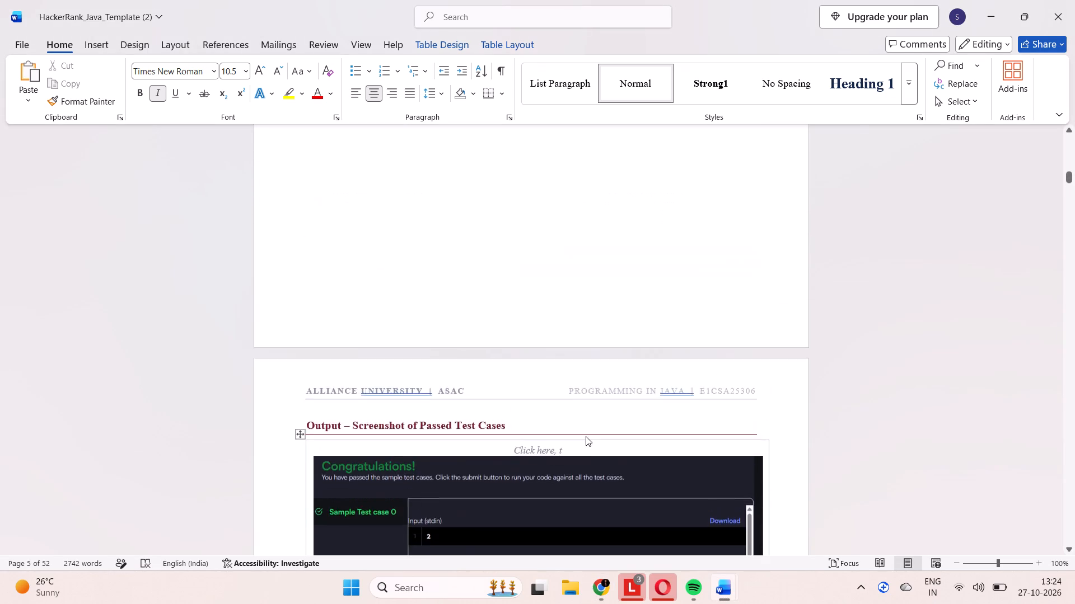
pyautogui.scroll(1, 586, 436)
pyautogui.hotkey('alt', 'Tab')
pyautogui.scroll(-1, 586, 436)
pyautogui.hotkey('alt', 'Tab')
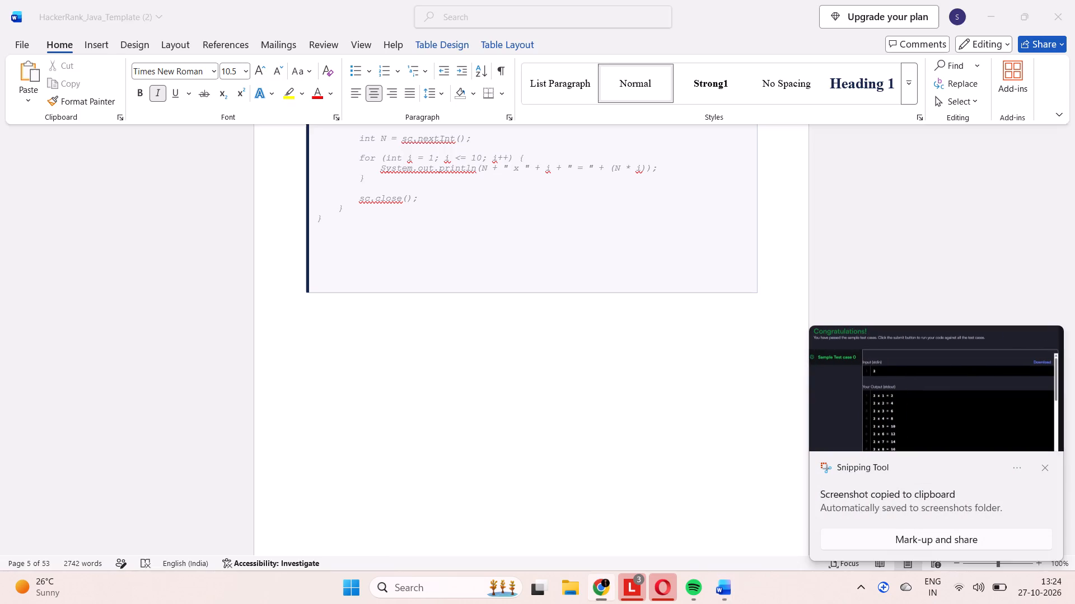
pyautogui.scroll(-1, 586, 436)
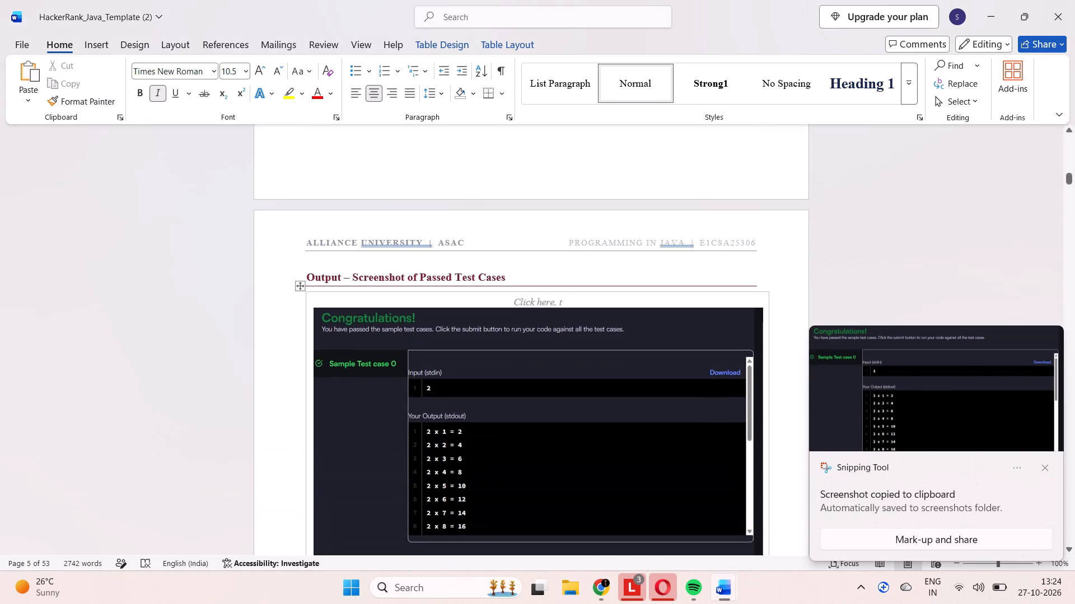
# Narrow the table around question 3's output screenshot to match the width of the heading line.
pyautogui.moveTo(772, 433); pyautogui.dragTo(757, 422)
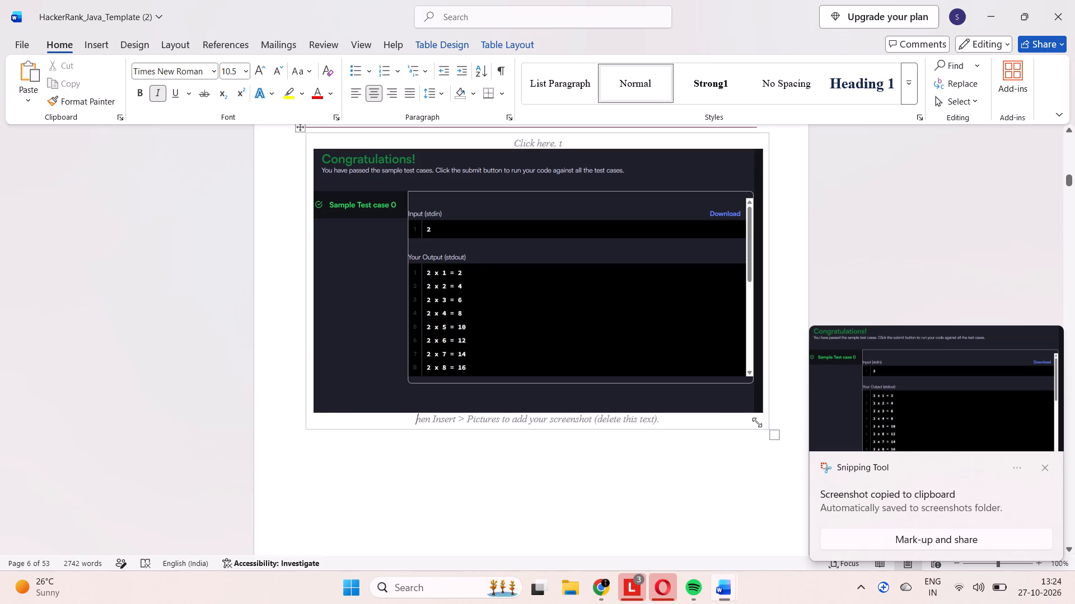
pyautogui.moveTo(757, 422); pyautogui.dragTo(705, 383)
pyautogui.moveTo(633, 327); pyautogui.dragTo(626, 225)
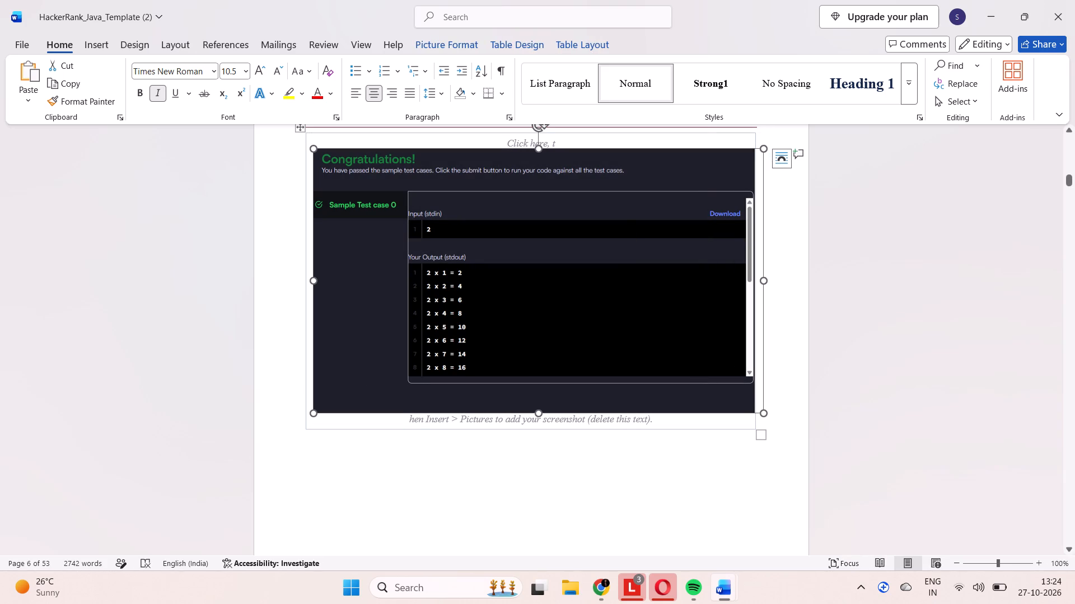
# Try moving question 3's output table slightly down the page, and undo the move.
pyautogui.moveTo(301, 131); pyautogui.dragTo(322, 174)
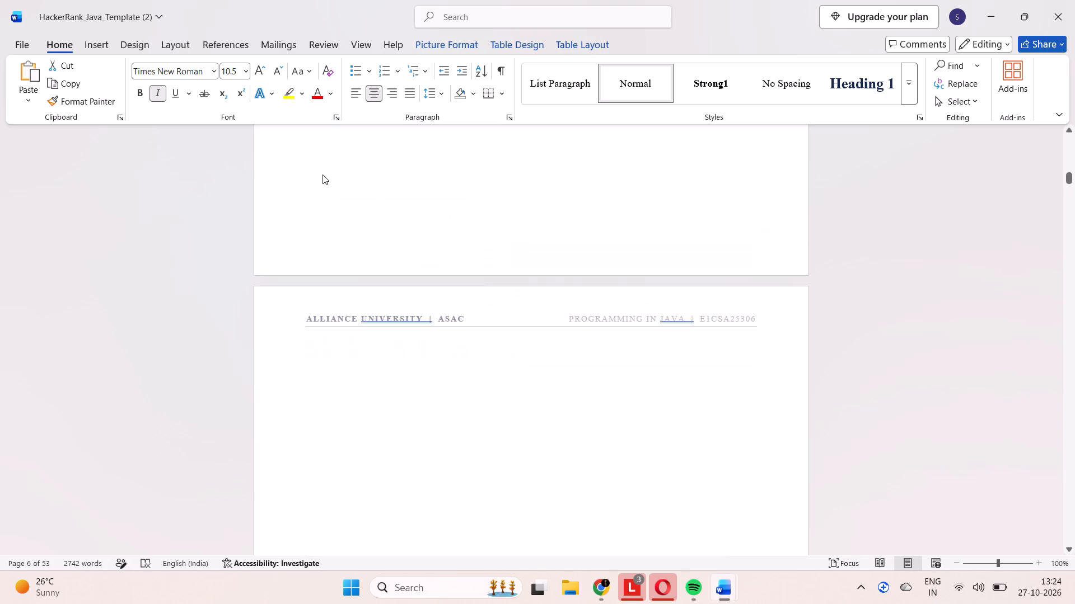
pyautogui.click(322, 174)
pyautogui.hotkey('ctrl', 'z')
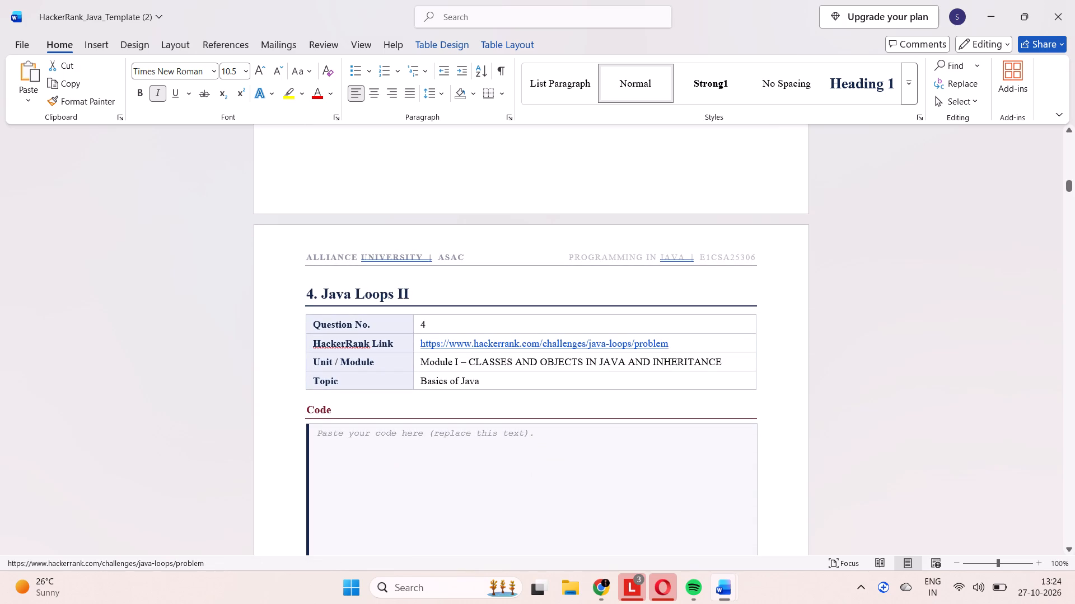
# Follow question 4's Java Loops II link from Word to HackerRank in Chrome and close the Java Loops I tab.
pyautogui.click(470, 345)
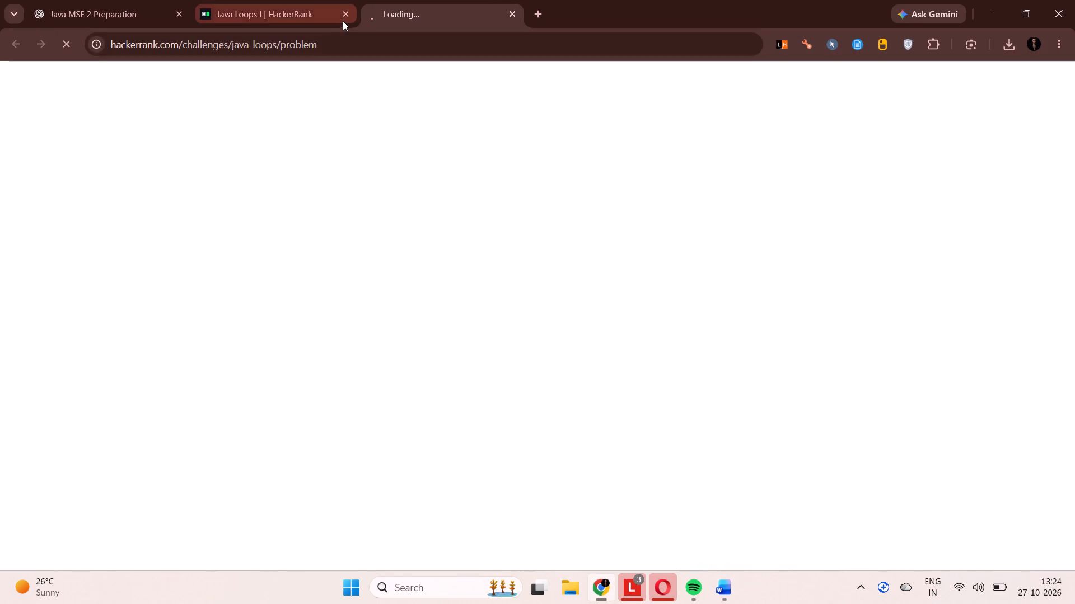
pyautogui.click(346, 11)
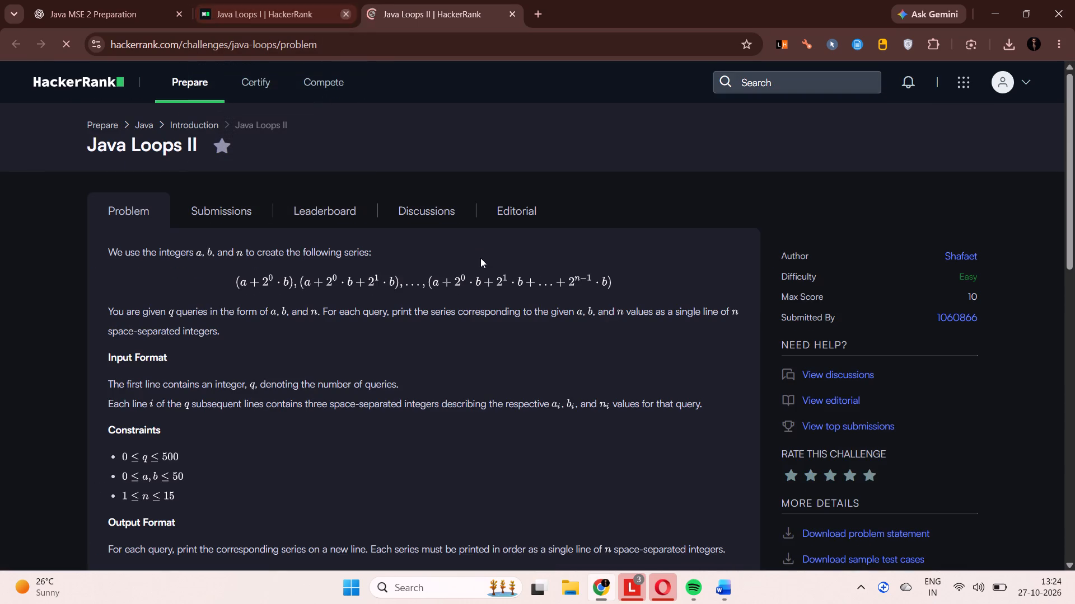
# Open the accepted Java Loops II submission and load its code in the editor.
pyautogui.scroll(-1, 480, 258)
pyautogui.scroll(1, 480, 258)
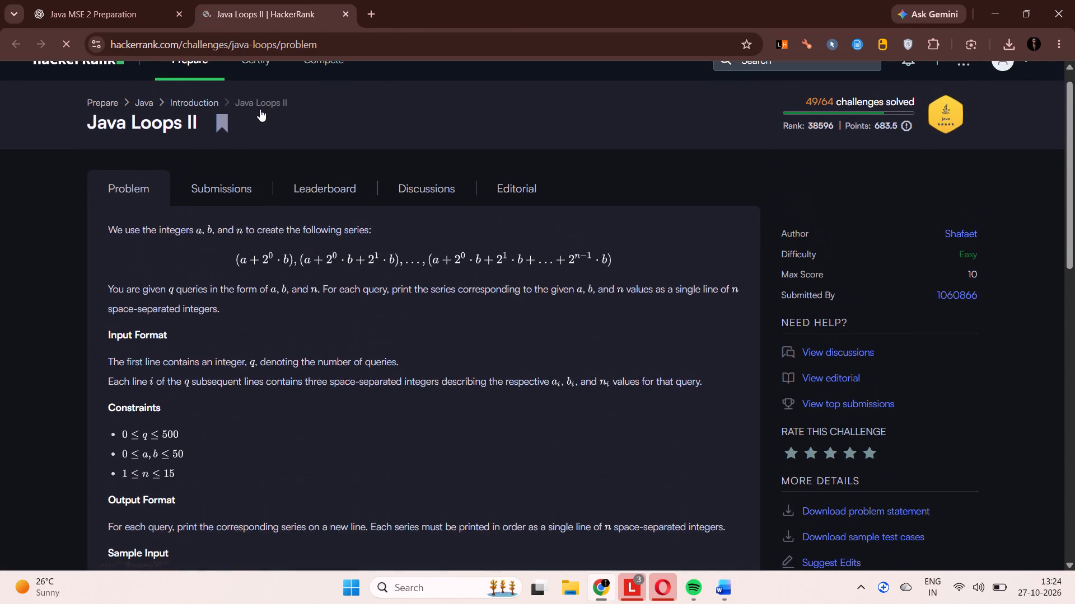
pyautogui.scroll(2, 260, 109)
pyautogui.click(229, 214)
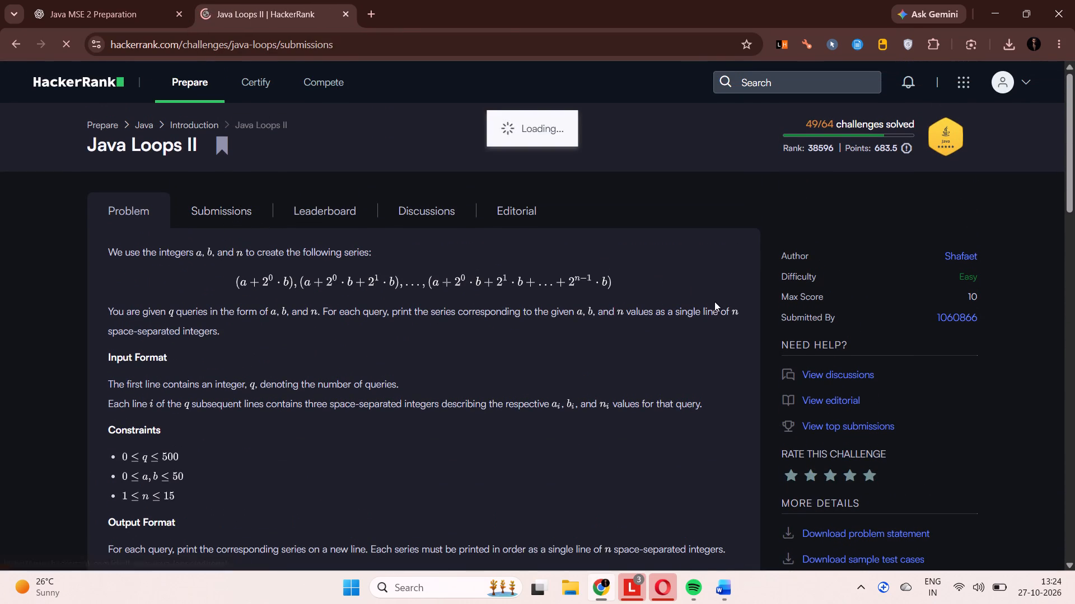
pyautogui.click(716, 291)
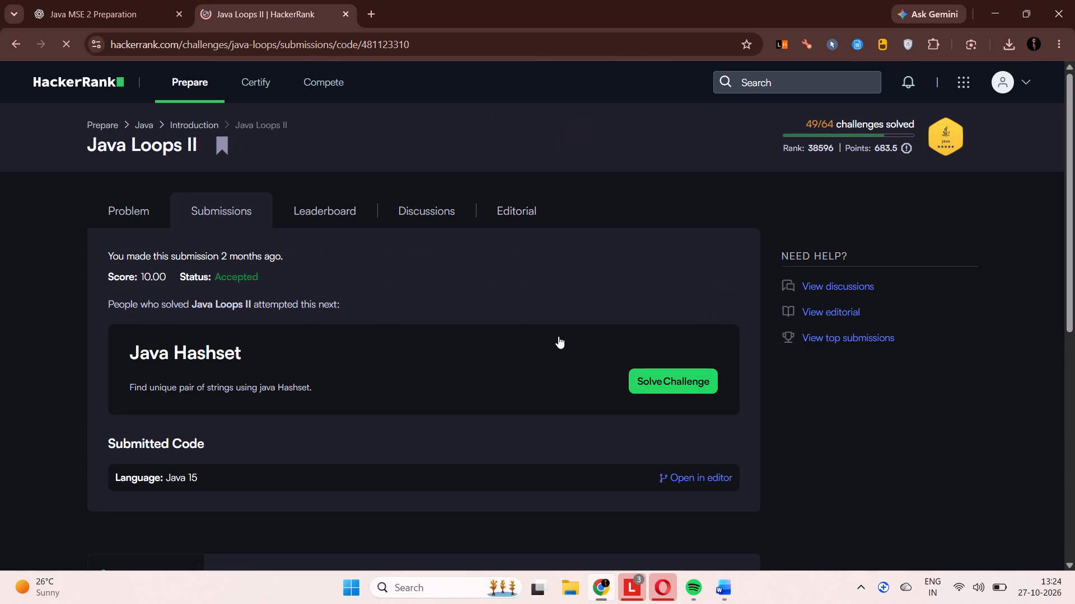
pyautogui.scroll(-1, 558, 336)
pyautogui.click(705, 349)
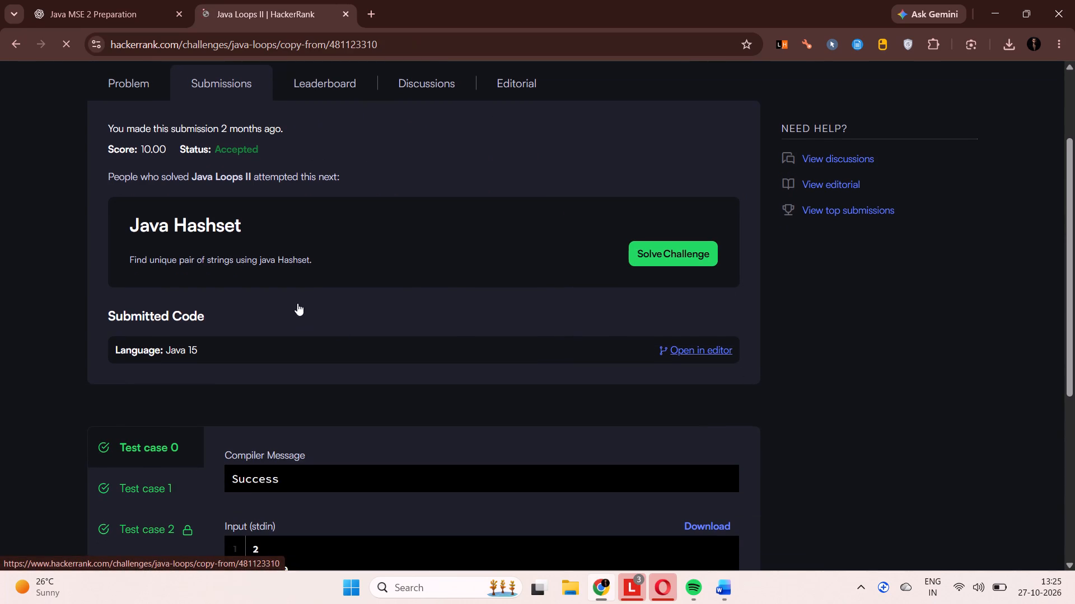
# Copy the Java Loops II code from the HackerRank editor and replace the placeholder text in question 4's Code box in Word.
pyautogui.scroll(-8, 297, 303)
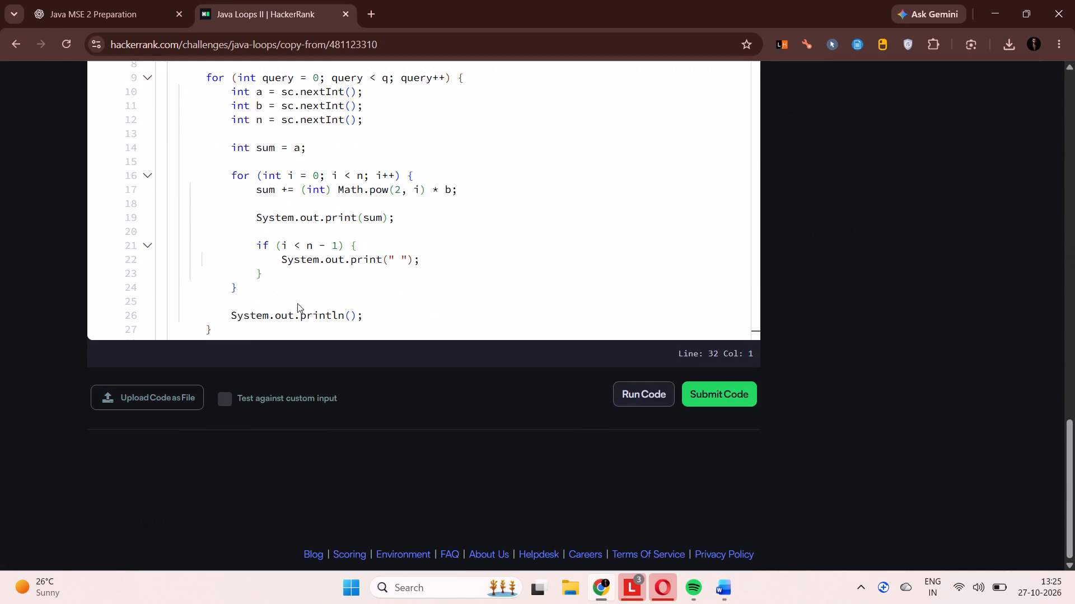
pyautogui.click(353, 260)
pyautogui.hotkey('ctrl', 'a')
pyautogui.hotkey('ctrl', 'c')
pyautogui.hotkey('alt', 'Tab')
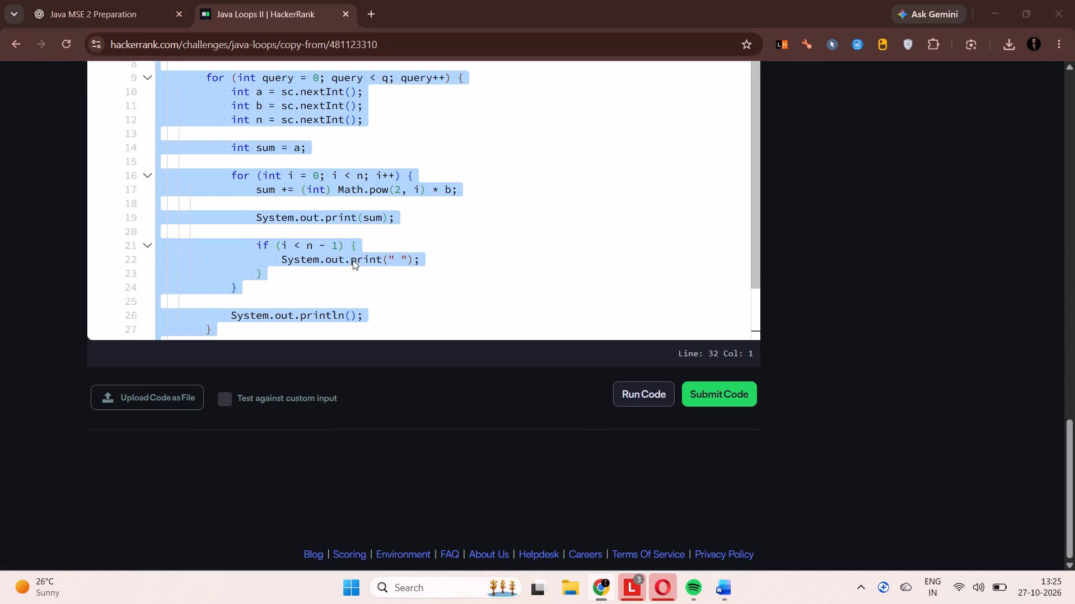
pyautogui.click(483, 450)
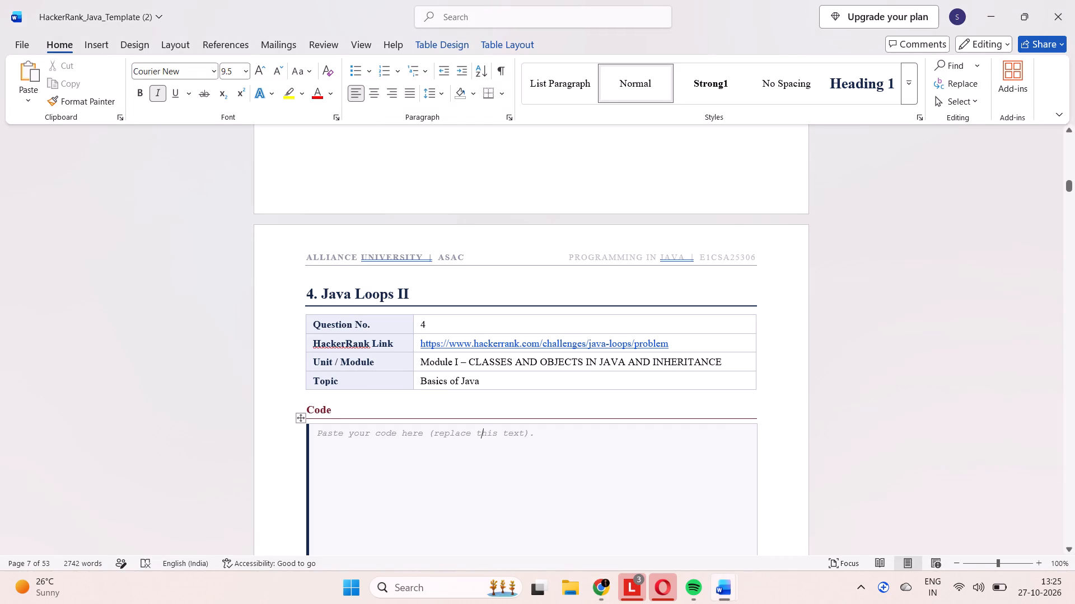
pyautogui.moveTo(538, 432); pyautogui.dragTo(329, 431)
pyautogui.hotkey('ctrl', 'v')
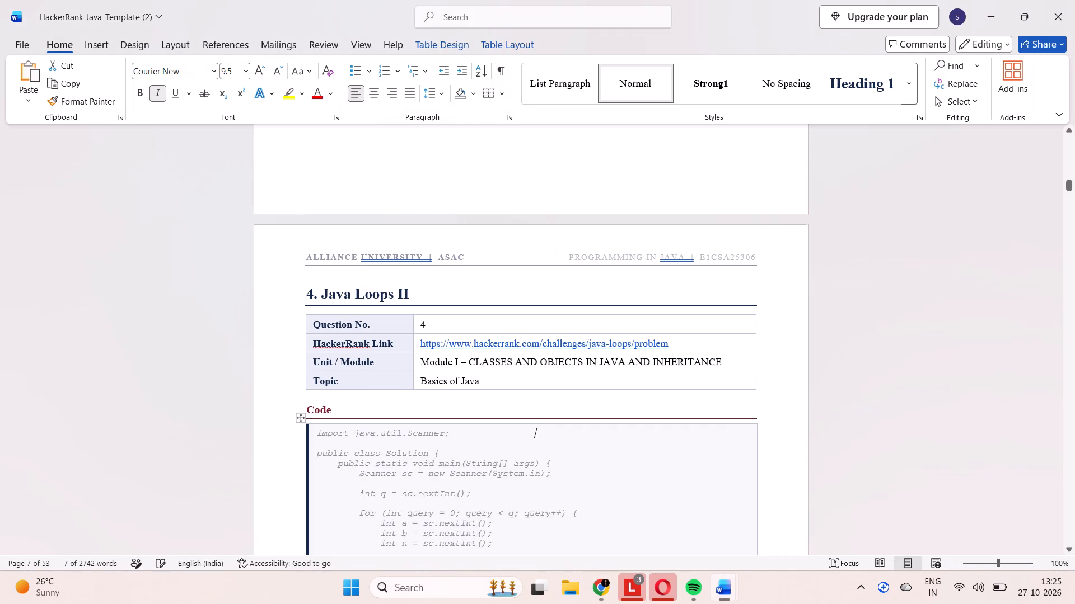
# Run the Java Loops II code in HackerRank against the sample test cases and bring the results into view.
pyautogui.hotkey('alt', 'Tab')
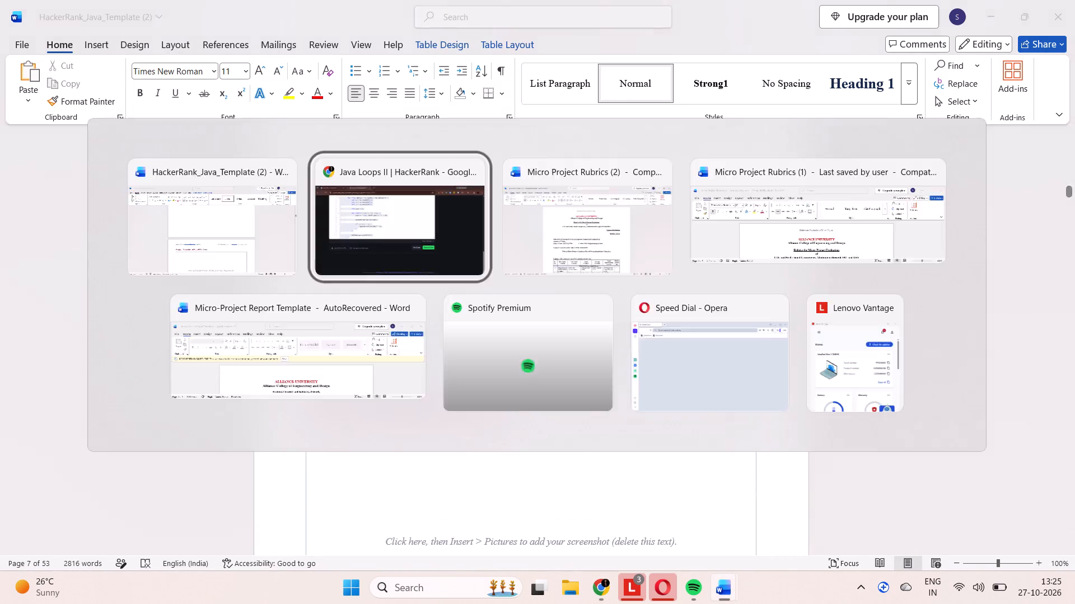
pyautogui.click(640, 383)
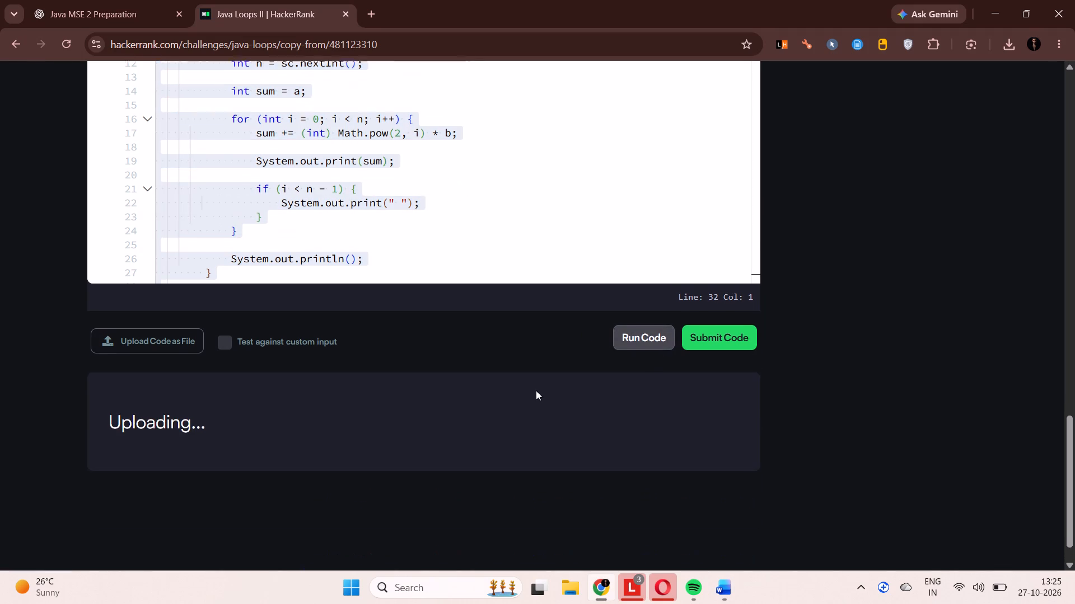
pyautogui.click(536, 390)
pyautogui.click(770, 394)
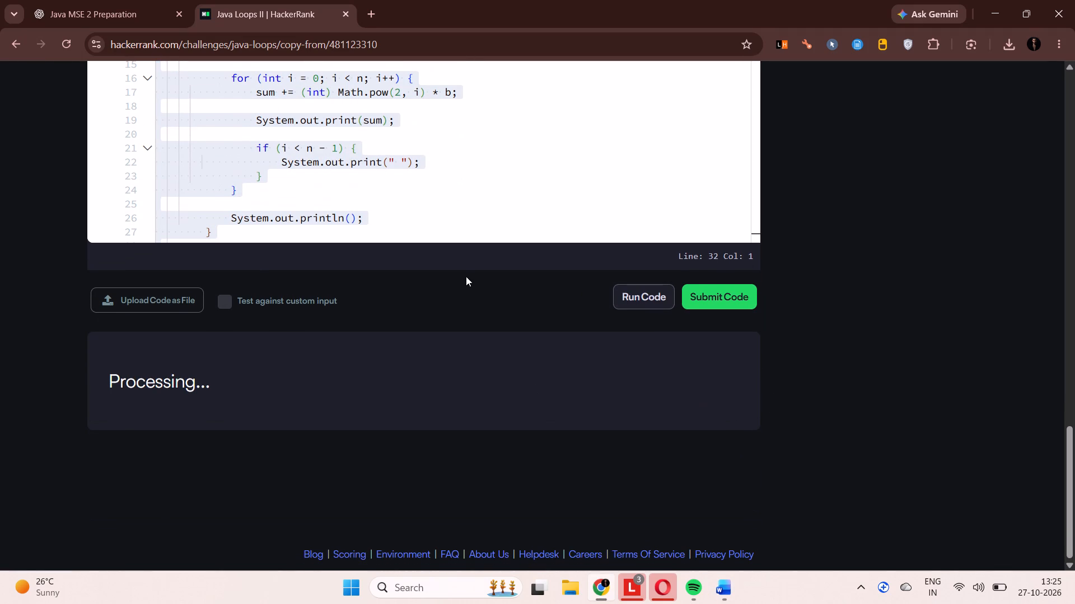
pyautogui.click(462, 275)
pyautogui.scroll(-1, 498, 442)
pyautogui.scroll(1, 498, 442)
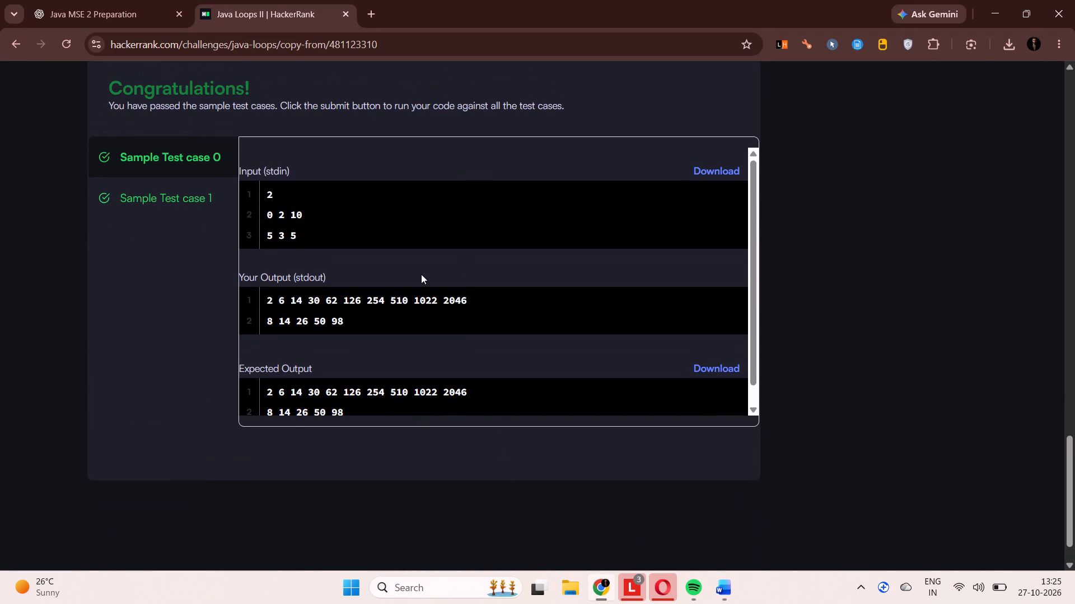
# Capture a screenshot of the passed Java Loops II sample test case results and switch to the Word template.
pyautogui.press('shift+super+s')
pyautogui.moveTo(86, 71); pyautogui.dragTo(747, 481)
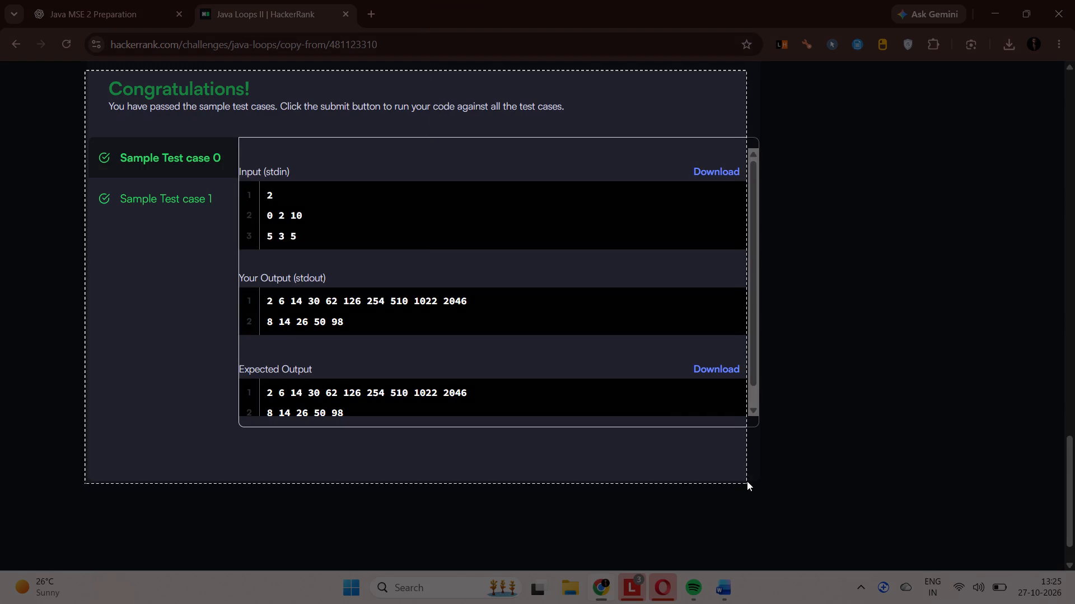
pyautogui.moveTo(747, 481); pyautogui.dragTo(774, 447)
pyautogui.hotkey('alt', 'Tab')
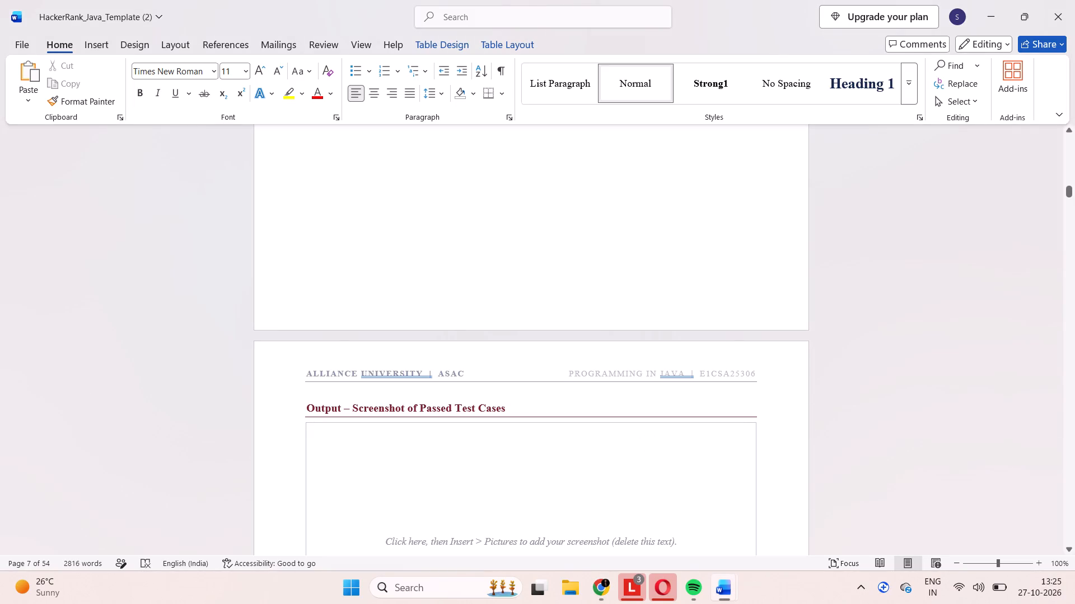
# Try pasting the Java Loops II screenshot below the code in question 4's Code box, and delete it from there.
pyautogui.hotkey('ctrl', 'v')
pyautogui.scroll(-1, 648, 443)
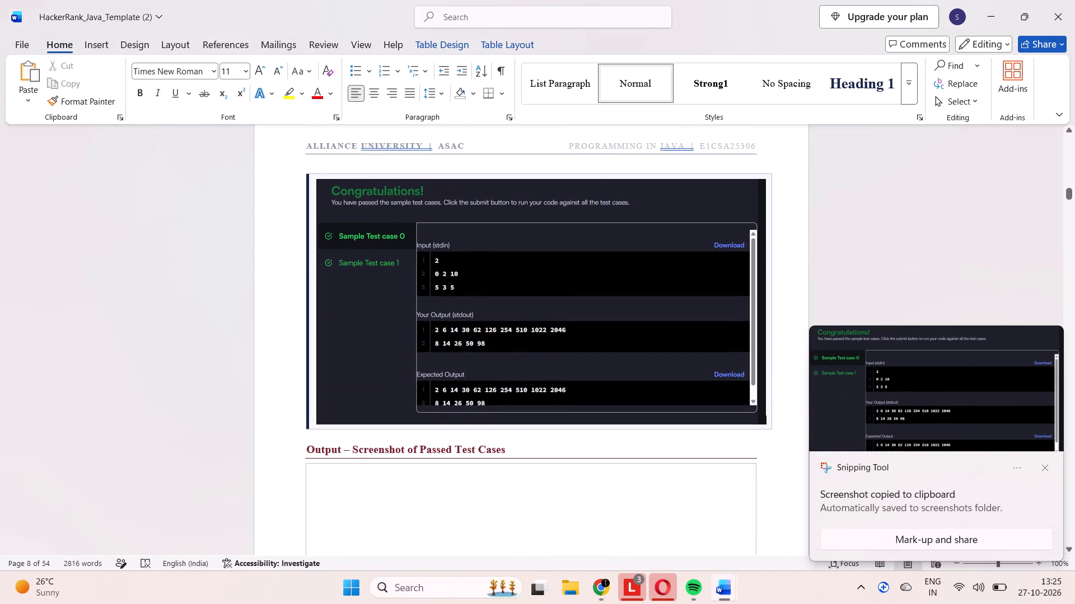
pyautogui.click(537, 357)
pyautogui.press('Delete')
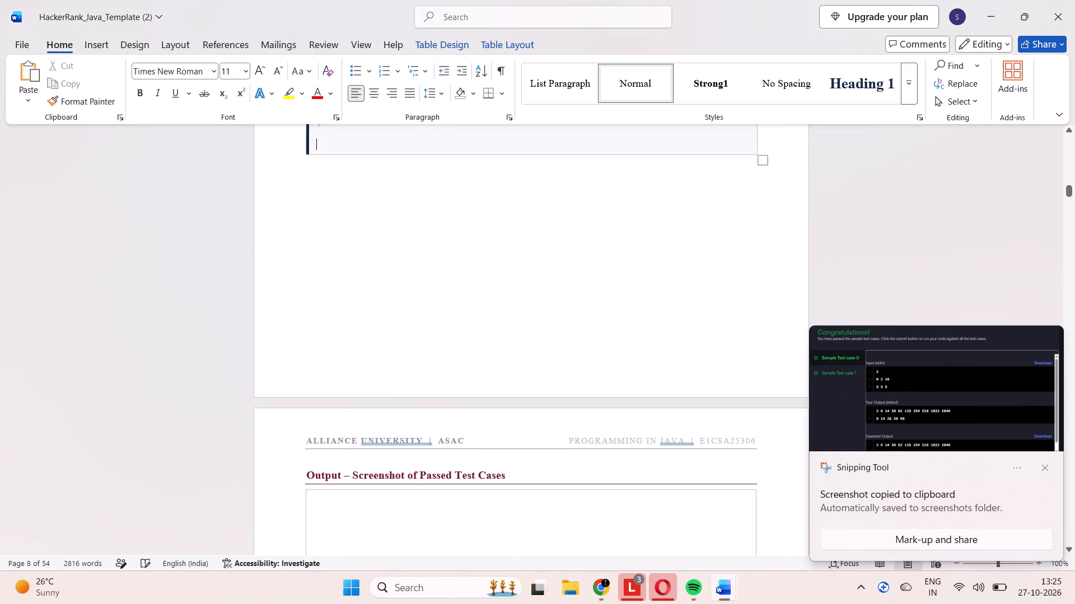
# Paste the Java Loops II screenshot into question 4's Output box and delete the placeholder text remaining below it.
pyautogui.click(463, 484)
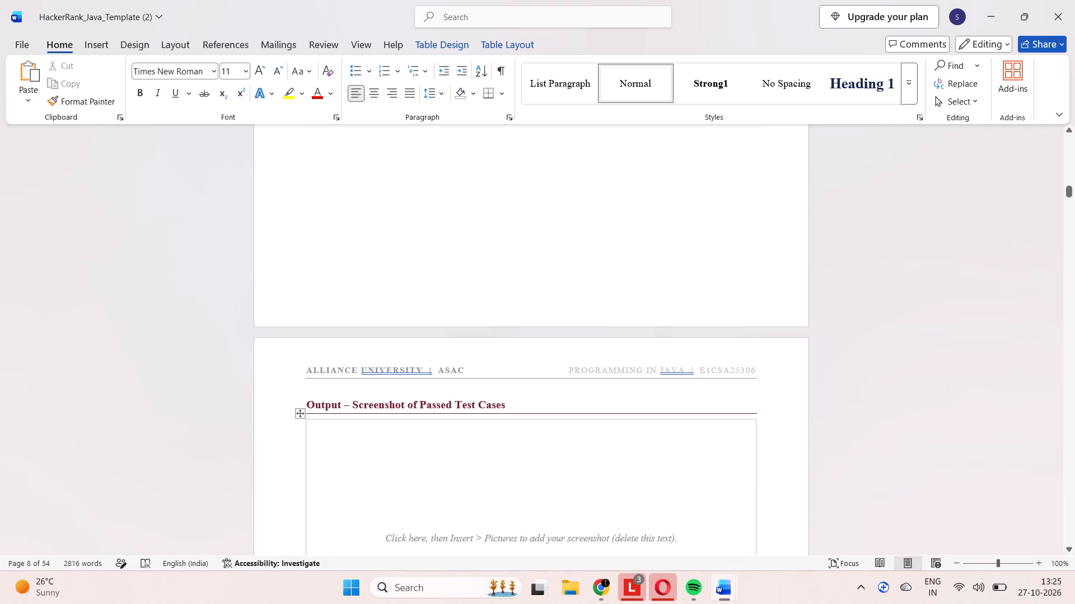
pyautogui.hotkey('ctrl', 'v')
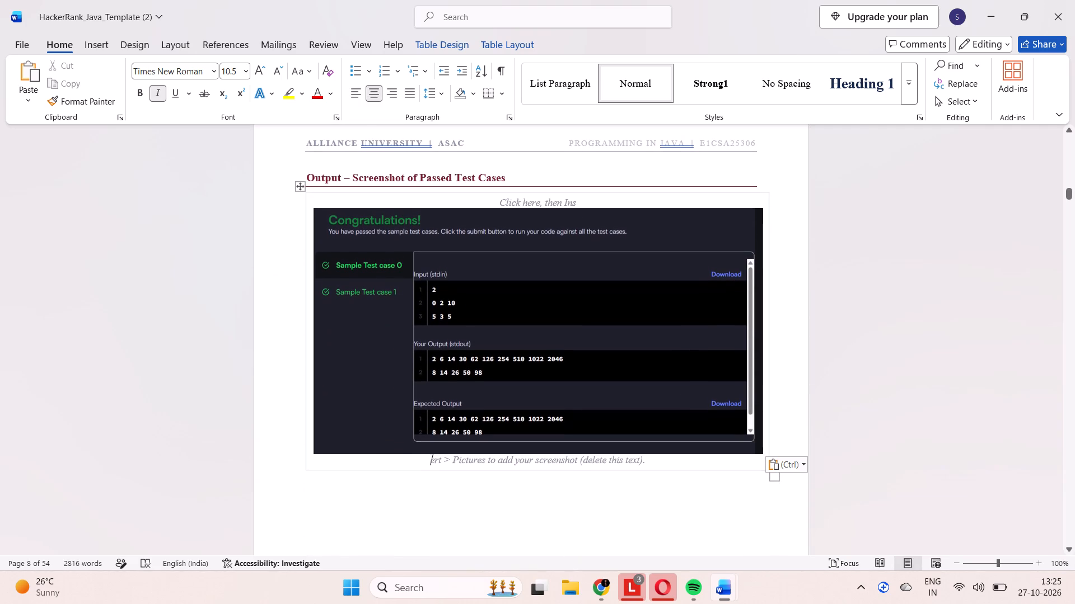
pyautogui.moveTo(429, 463); pyautogui.dragTo(653, 464)
pyautogui.press('BackSpace')
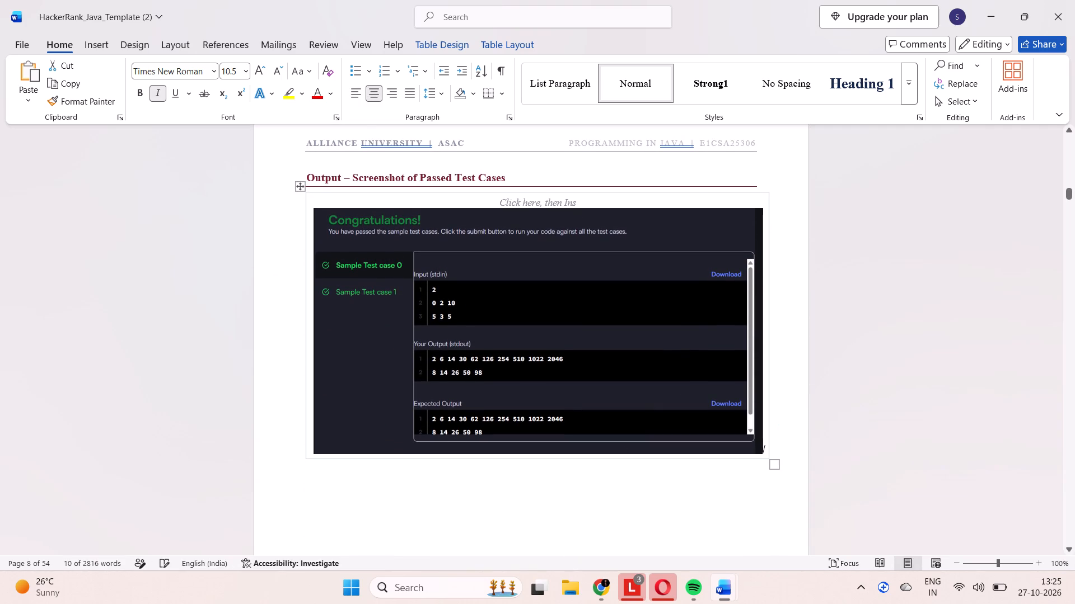
# Follow question 5's Java Datatypes link to HackerRank in Chrome and close the Java Loops II tab.
pyautogui.scroll(-1, 653, 464)
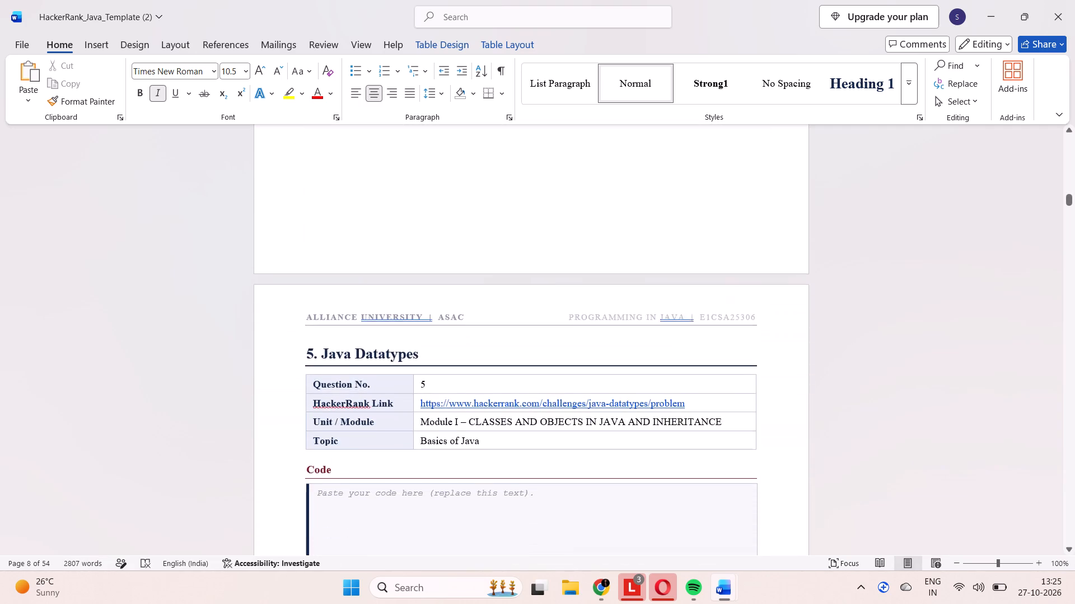
pyautogui.keyDown('ctrl'); pyautogui.click(573, 384); pyautogui.keyUp('ctrl')
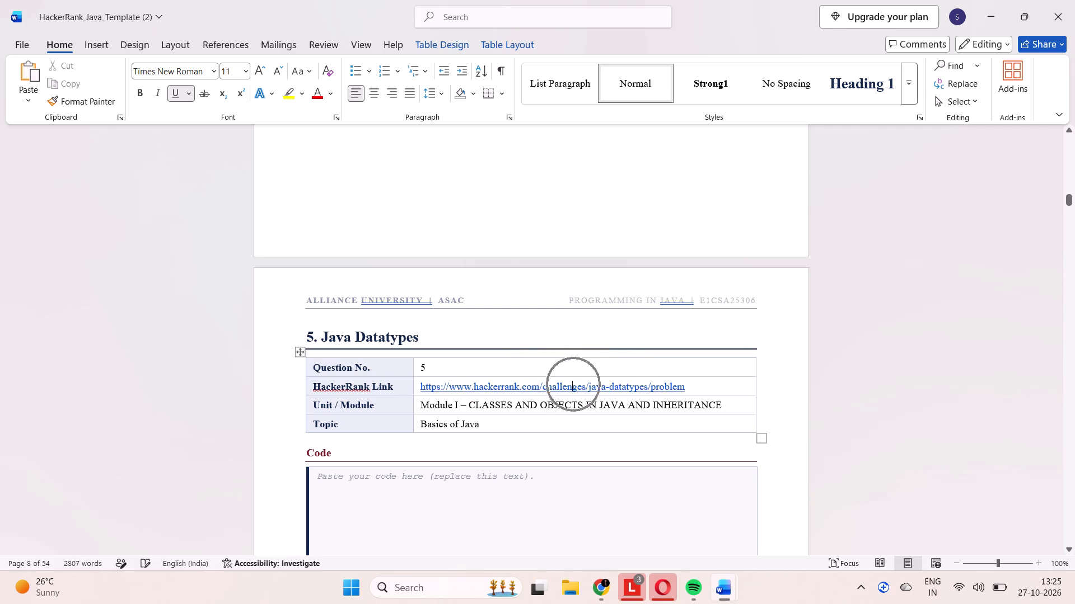
pyautogui.click(349, 15)
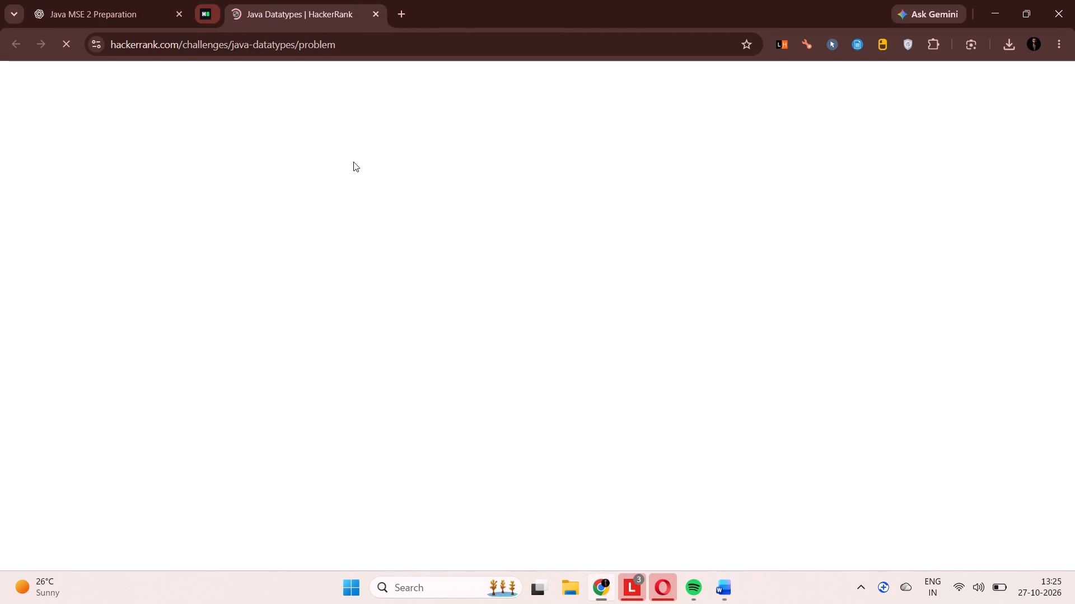
# Open the results of the first accepted submission for Java Datatypes.
pyautogui.click(240, 216)
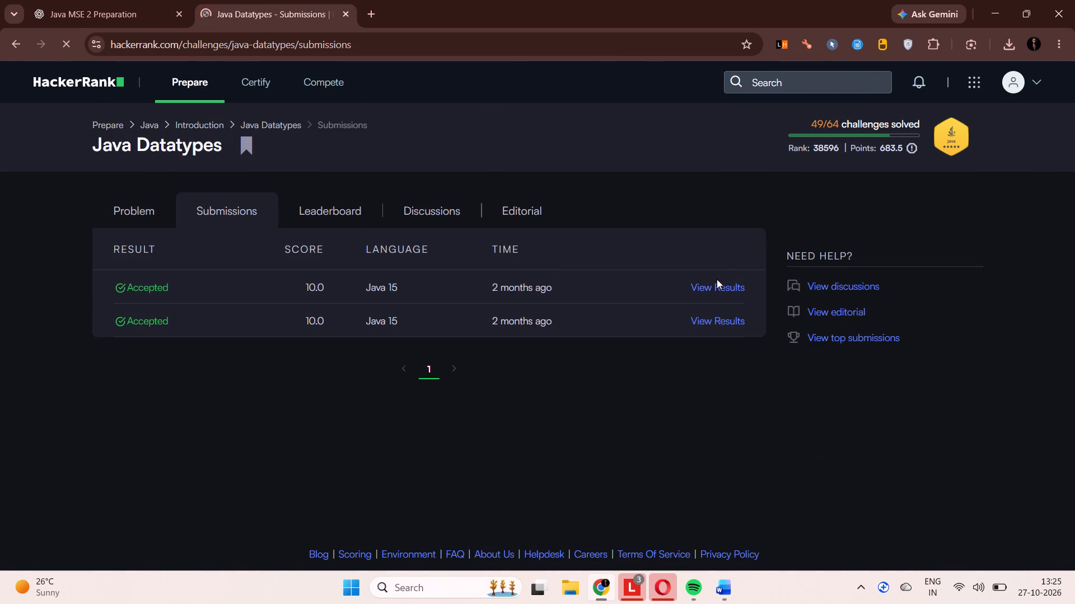
pyautogui.moveTo(717, 279); pyautogui.dragTo(709, 286)
pyautogui.click(709, 286)
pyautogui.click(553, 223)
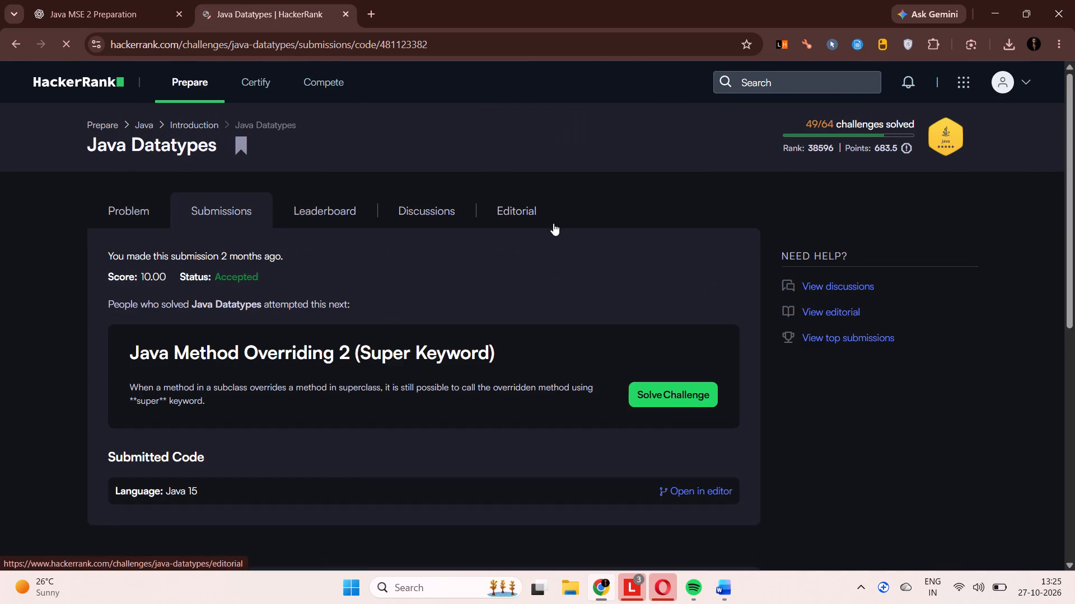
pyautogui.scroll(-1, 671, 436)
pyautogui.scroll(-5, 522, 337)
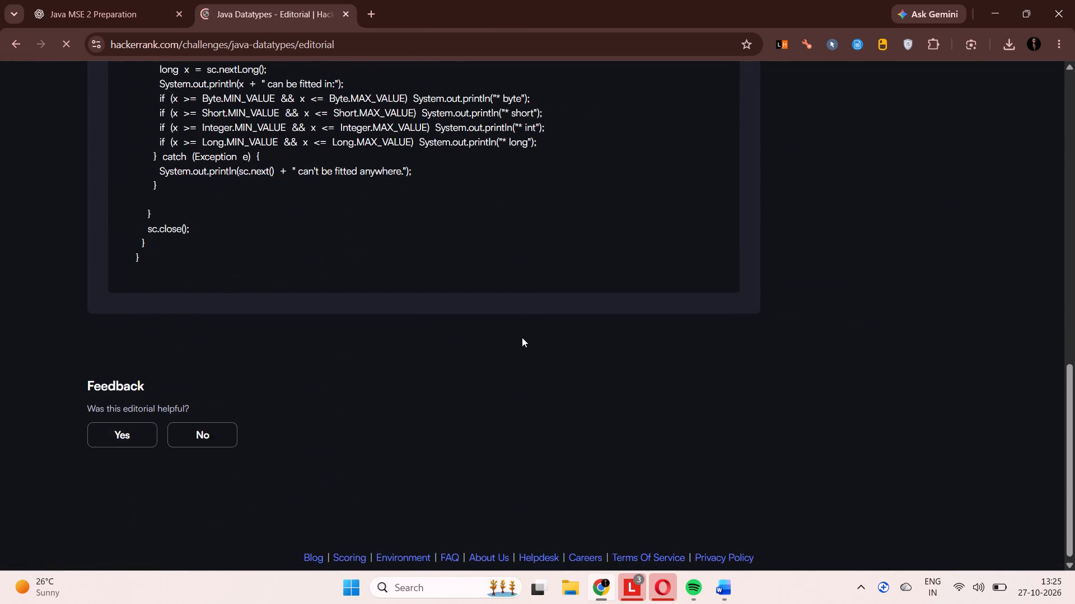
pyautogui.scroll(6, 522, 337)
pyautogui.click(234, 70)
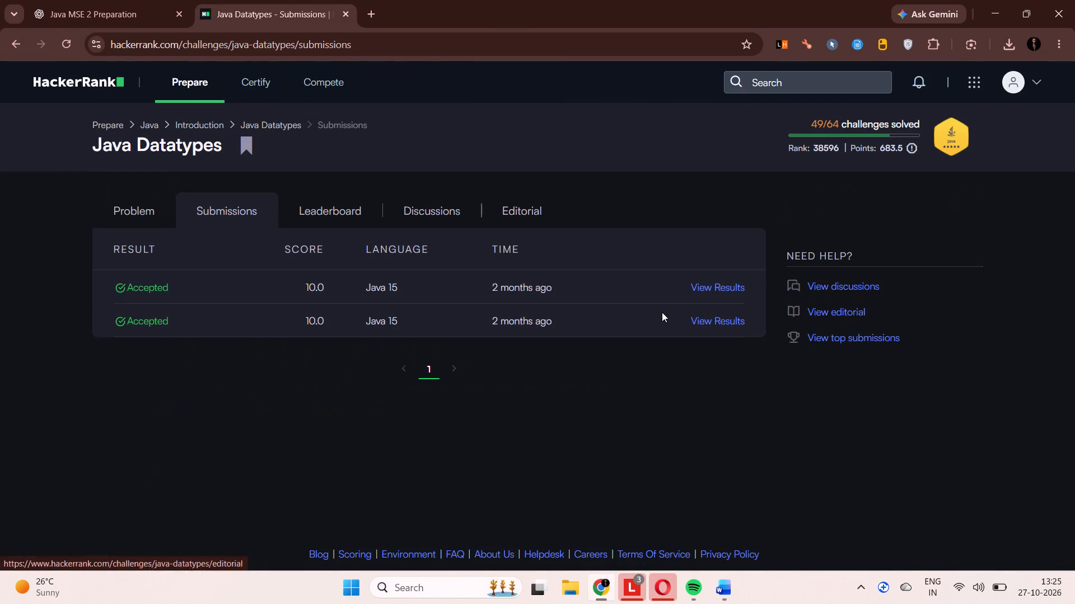
# Open the first accepted Java Datatypes submission from the submissions list and load its code in the editor.
pyautogui.scroll(-1, 662, 312)
pyautogui.click(708, 289)
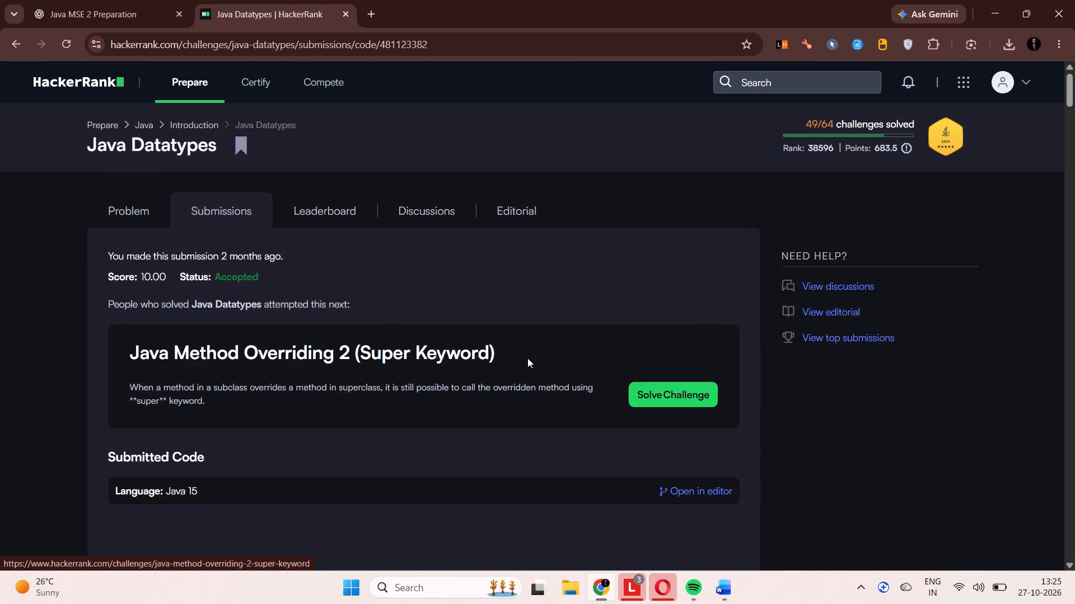
pyautogui.scroll(-4, 527, 358)
pyautogui.scroll(1, 527, 358)
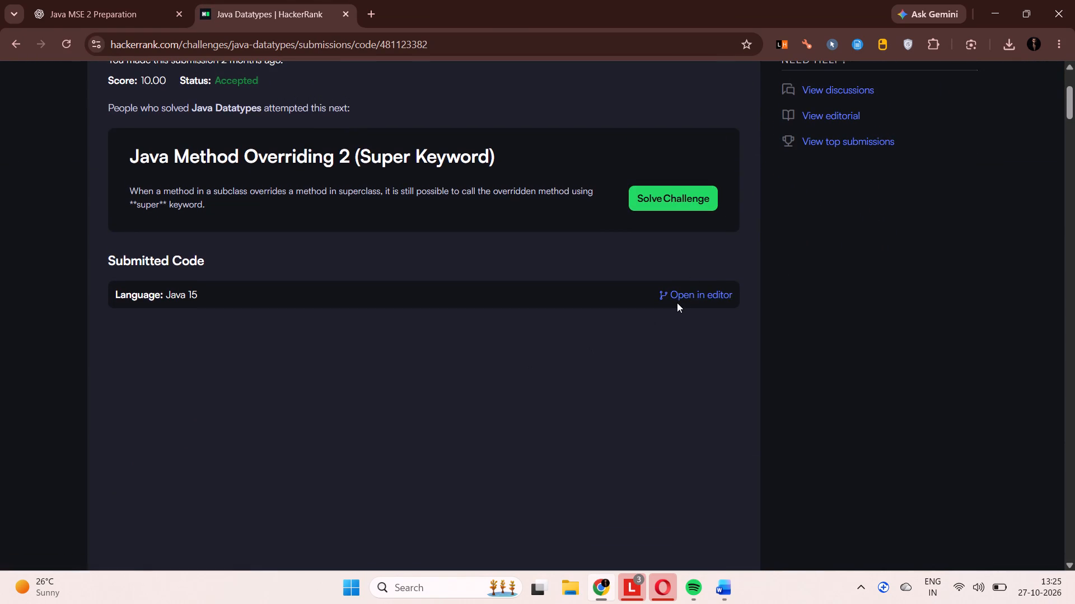
pyautogui.moveTo(677, 303); pyautogui.dragTo(685, 290)
pyautogui.click(685, 290)
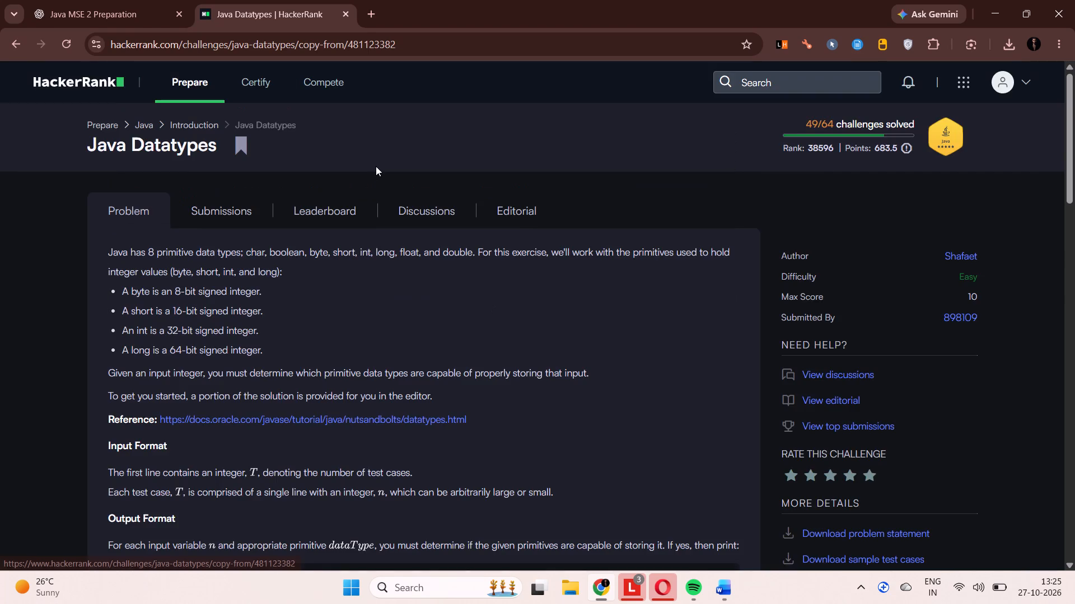
# Copy the Java Datatypes code from the HackerRank editor and replace the placeholder text in question 5's Code box in Word.
pyautogui.scroll(-8, 376, 166)
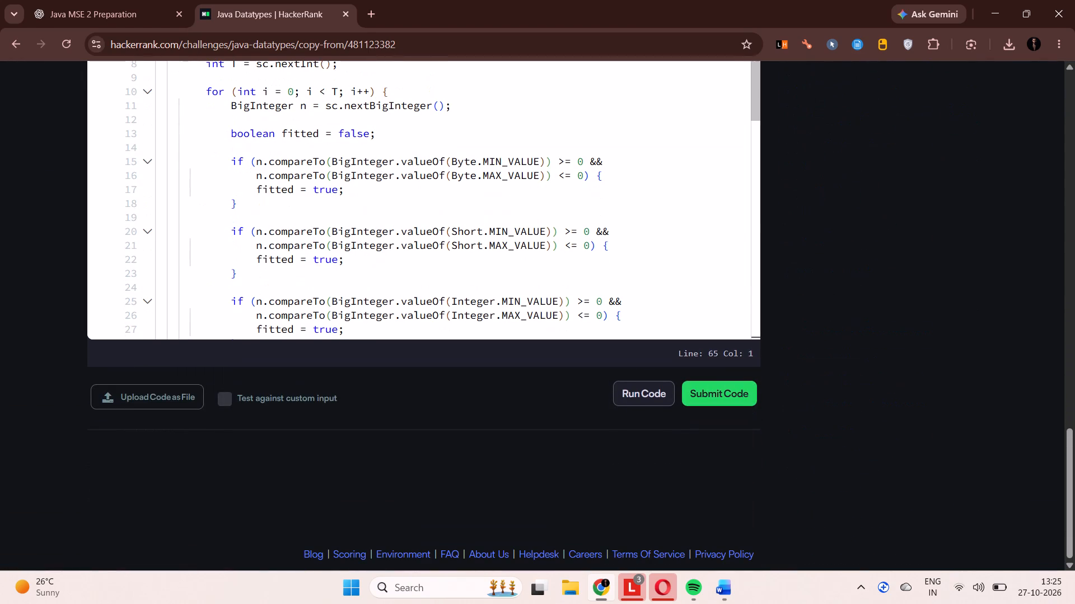
pyautogui.click(396, 213)
pyautogui.hotkey('ctrl', 'a')
pyautogui.hotkey('ctrl', 'c')
pyautogui.hotkey('alt', 'Tab')
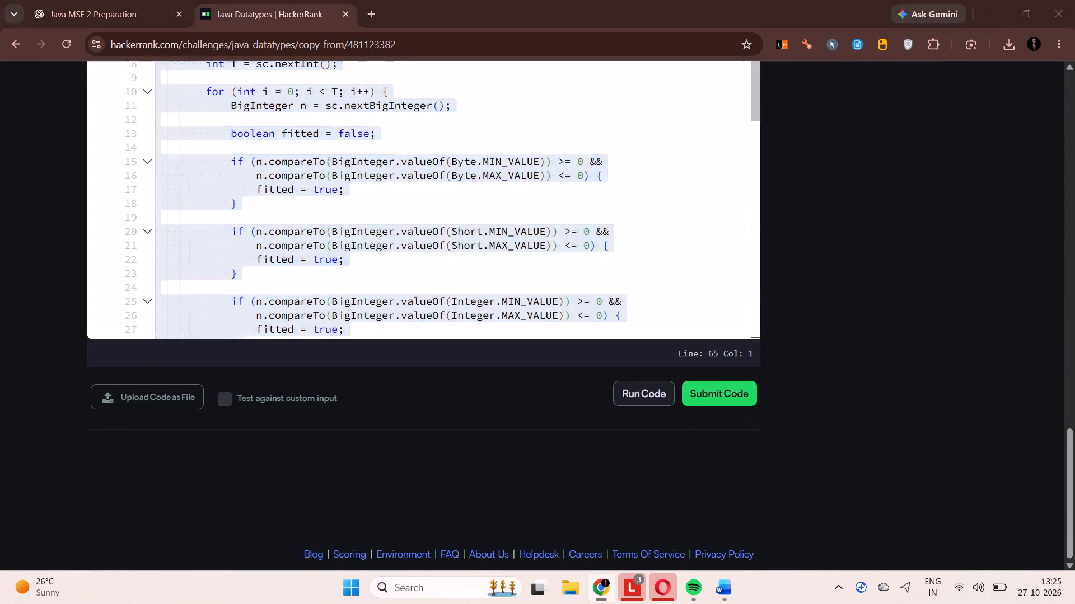
pyautogui.click(503, 492)
pyautogui.moveTo(544, 476); pyautogui.dragTo(451, 470)
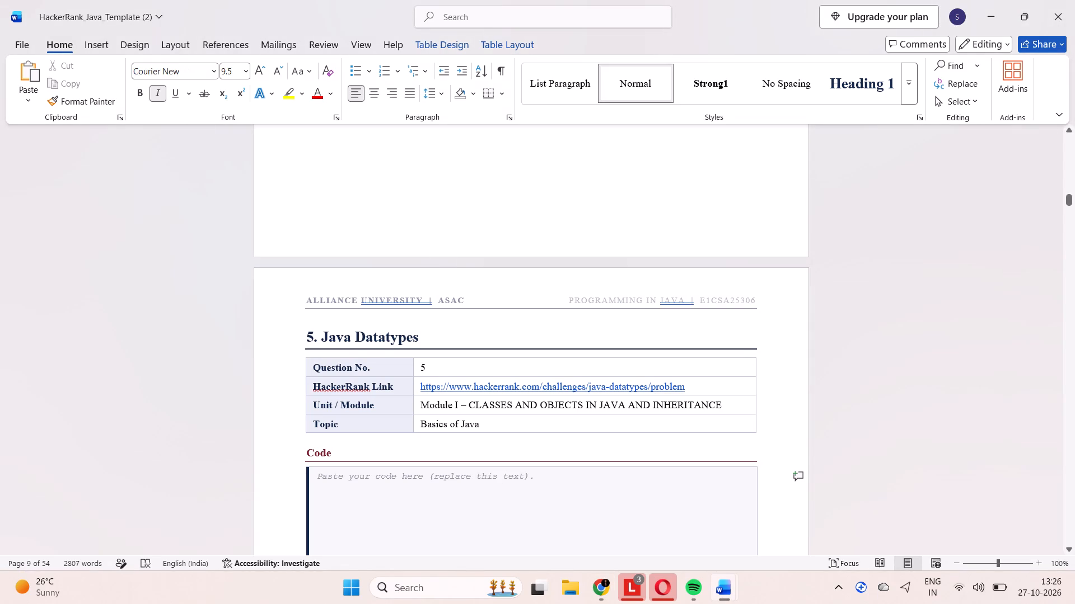
pyautogui.moveTo(451, 470); pyautogui.dragTo(324, 471)
pyautogui.hotkey('ctrl', 'v')
# Delete the placeholder text from question 5's Output box for the passed test cases screenshot.
pyautogui.scroll(-1, 324, 471)
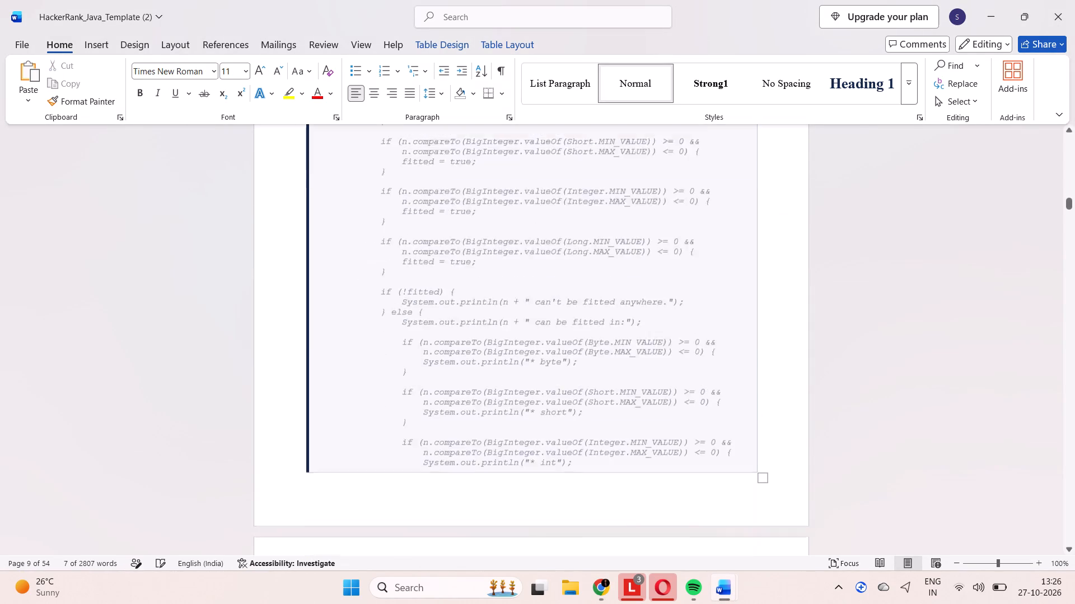
pyautogui.scroll(-1, 324, 471)
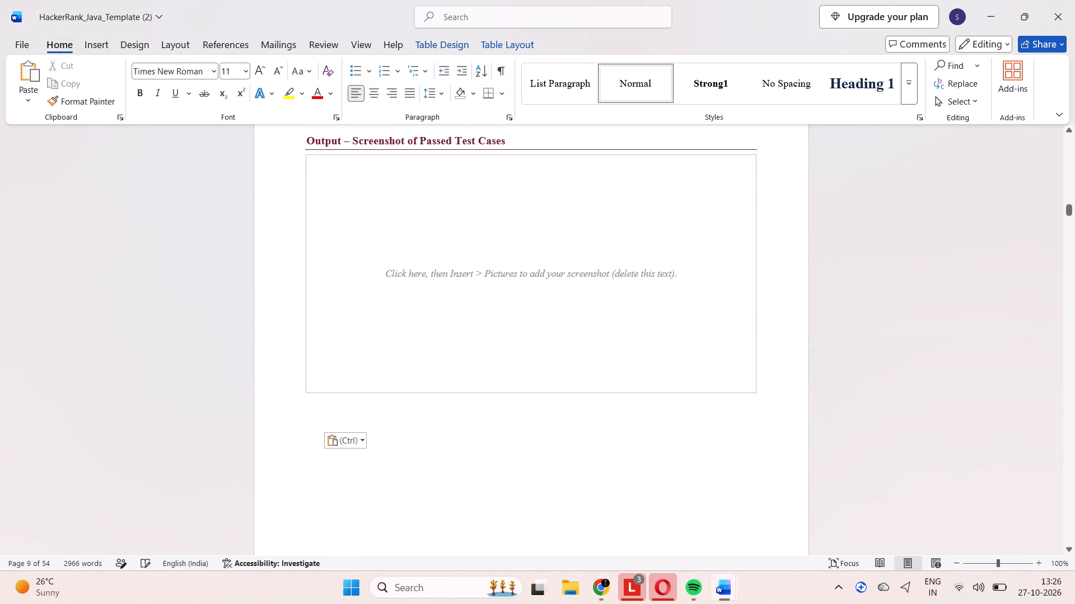
pyautogui.moveTo(690, 270); pyautogui.dragTo(395, 266)
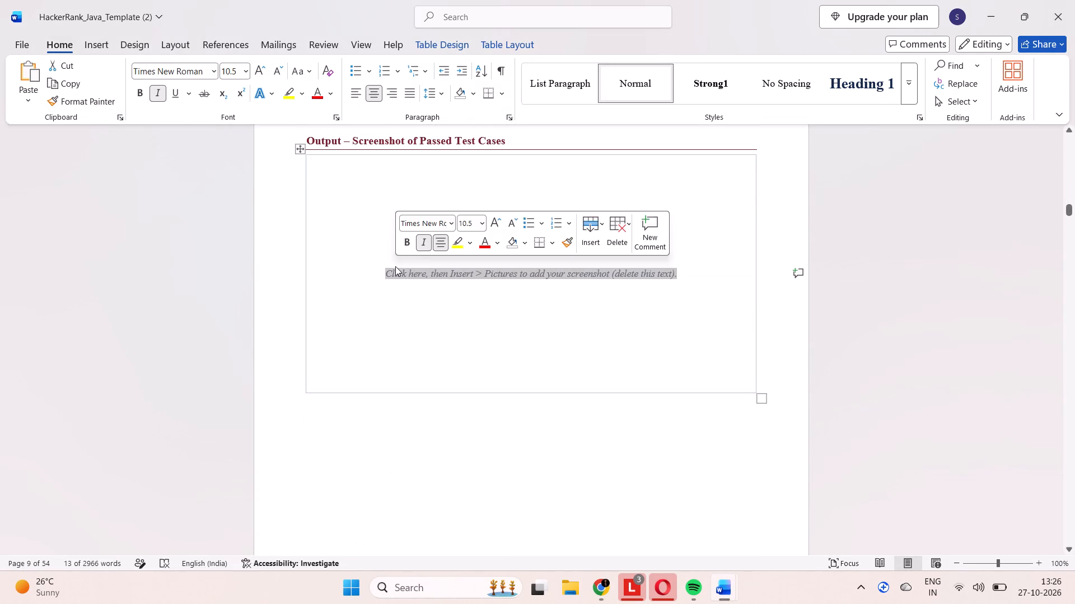
pyautogui.press('BackSpace')
# Run the Java Datatypes code in HackerRank against the sample test case and bring the results into view.
pyautogui.hotkey('alt', 'Tab')
pyautogui.click(422, 365)
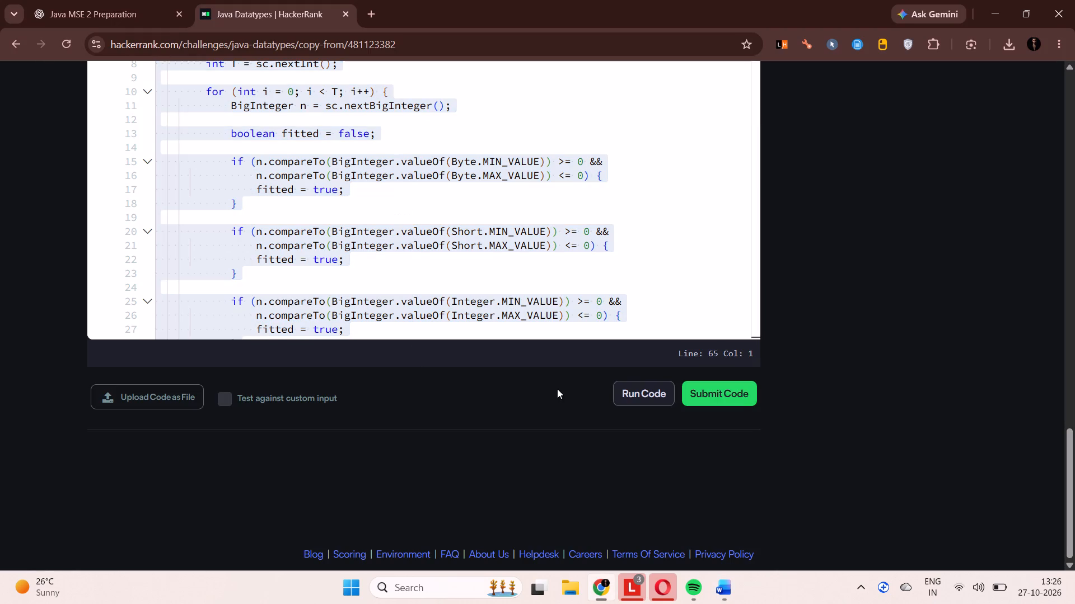
pyautogui.click(637, 390)
pyautogui.click(503, 321)
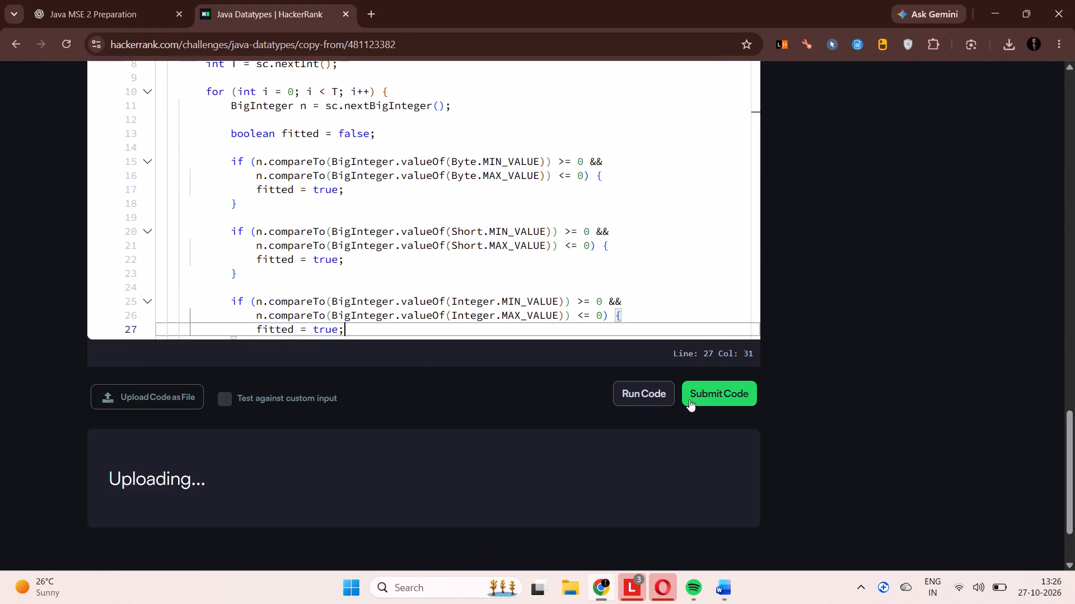
pyautogui.scroll(-2, 658, 402)
pyautogui.scroll(-1, 525, 372)
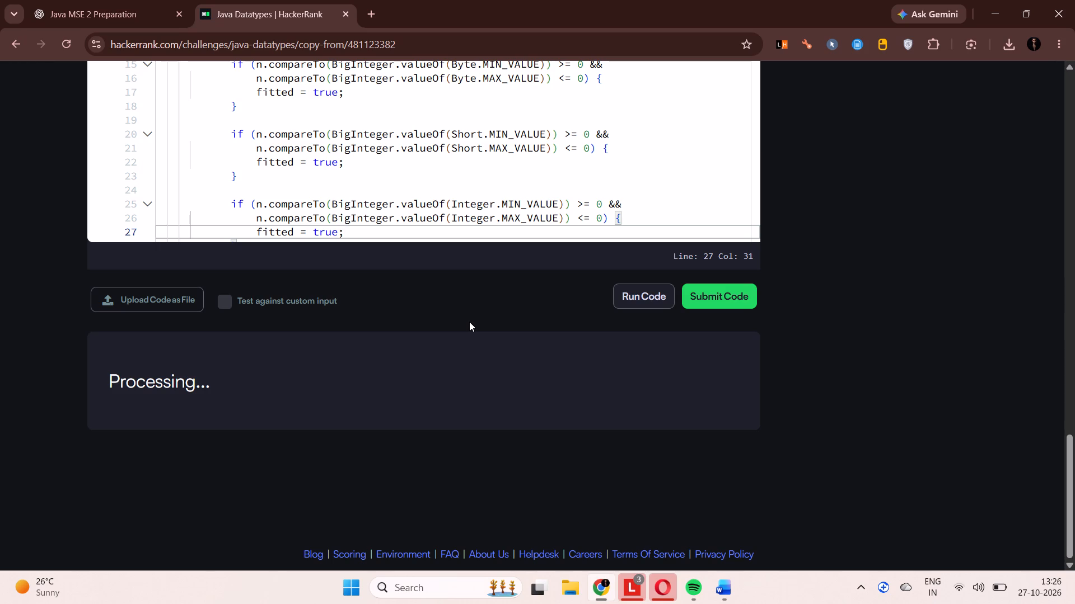
pyautogui.scroll(-1, 432, 182)
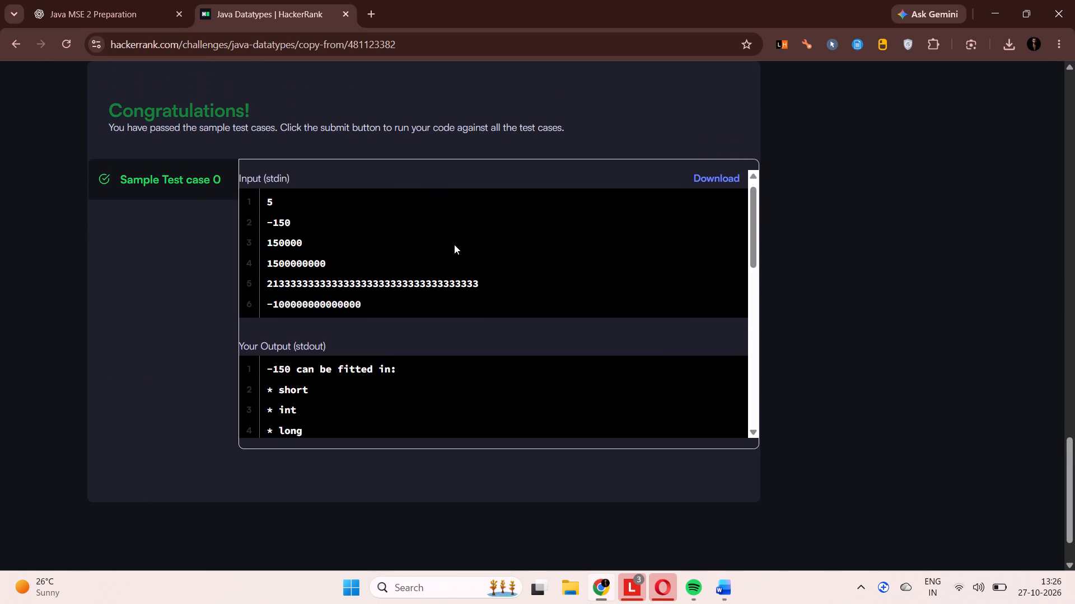
pyautogui.scroll(3, 456, 247)
# Capture the Java Datatypes test results as a screenshot, paste it into question 5's Output box in Word, and dismiss the capture notification.
pyautogui.press('shift+super+s')
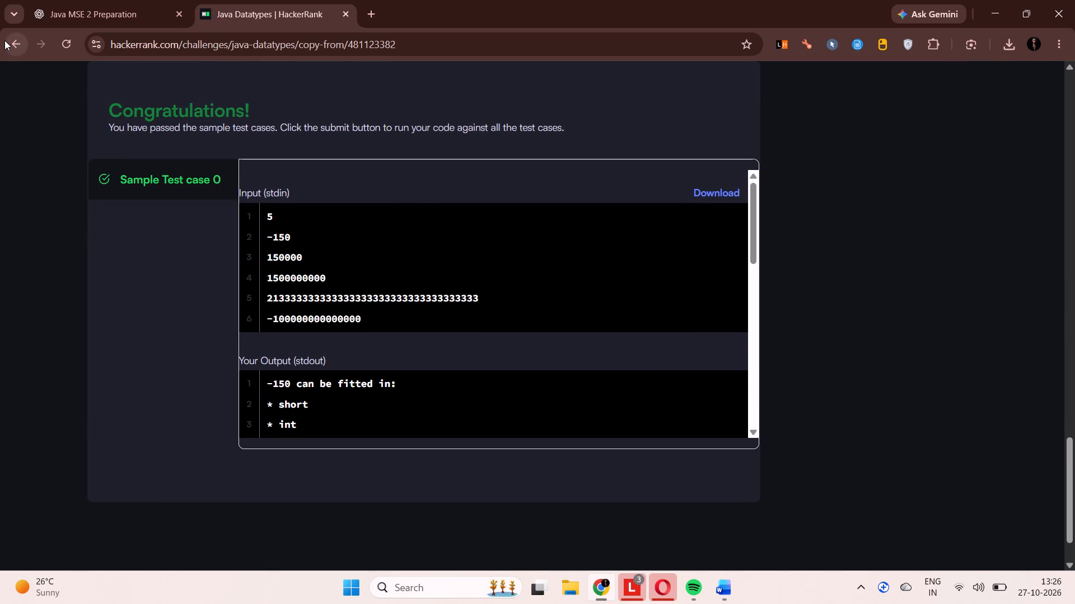
pyautogui.moveTo(82, 74); pyautogui.dragTo(779, 424)
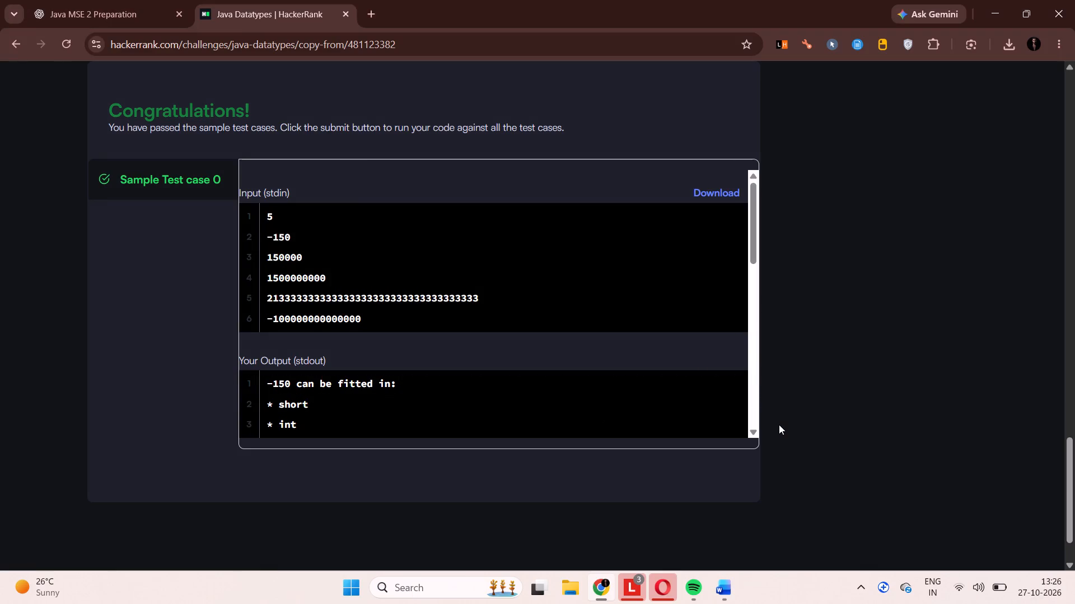
pyautogui.hotkey('alt', 'Tab')
pyautogui.hotkey('ctrl', 'v')
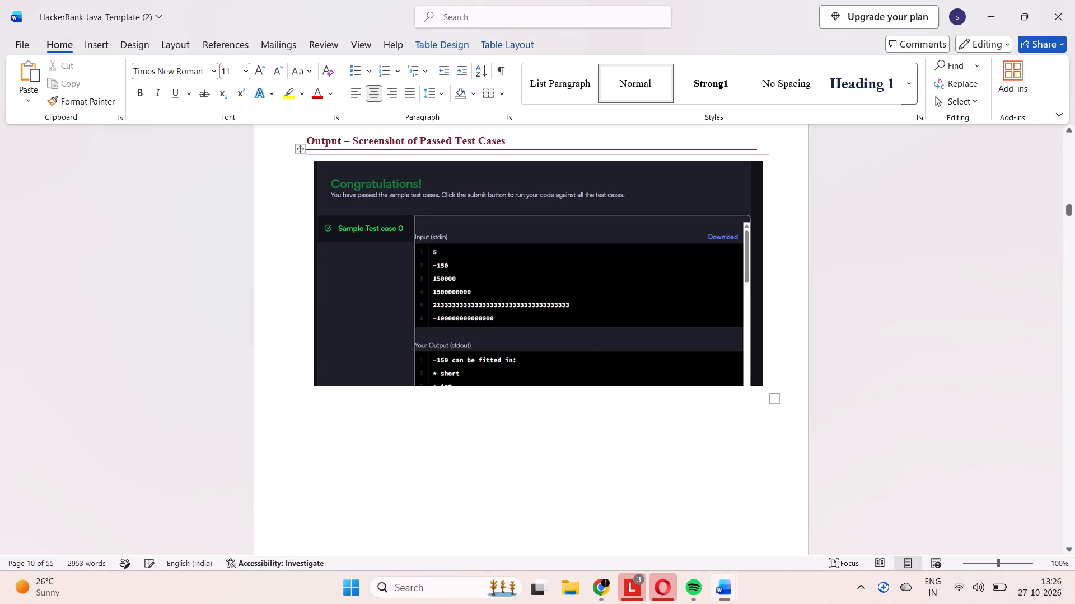
pyautogui.hotkey('alt', 'Tab')
pyautogui.hotkey('alt', 'Tab')
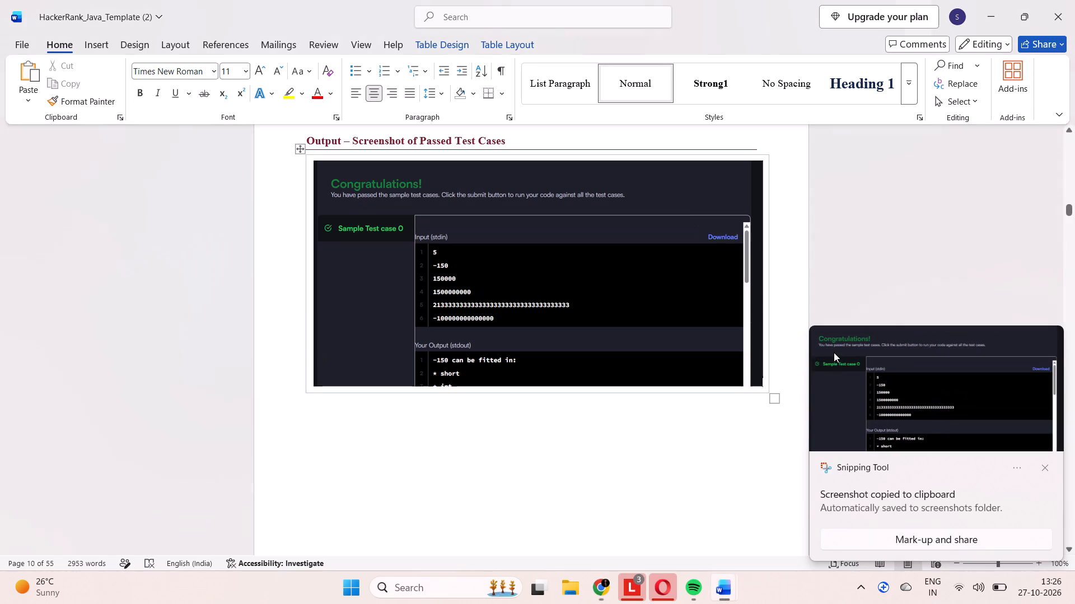
pyautogui.scroll(-1, 834, 352)
pyautogui.click(1046, 464)
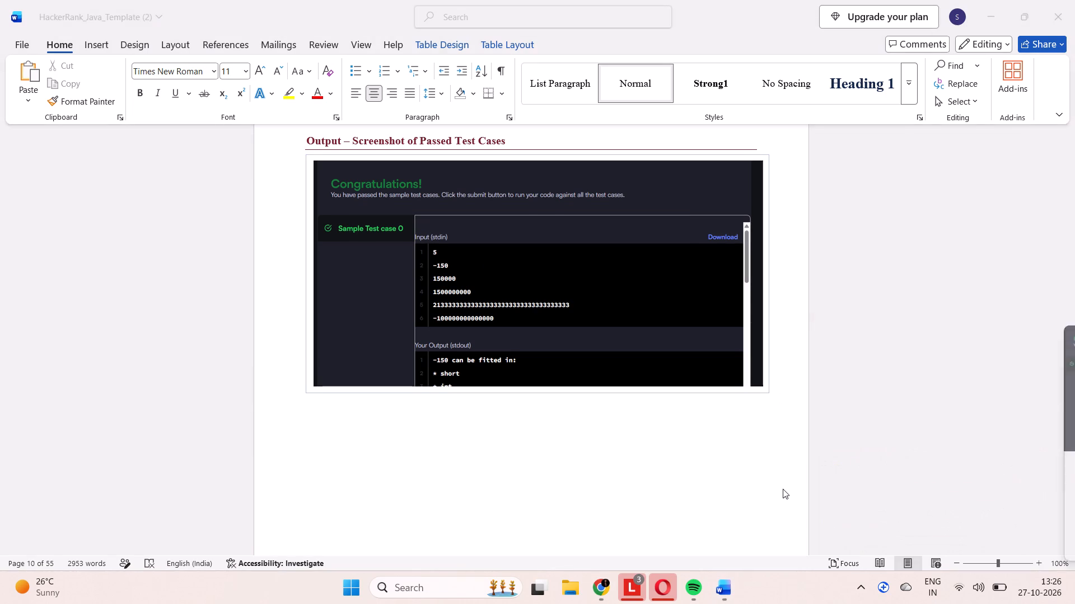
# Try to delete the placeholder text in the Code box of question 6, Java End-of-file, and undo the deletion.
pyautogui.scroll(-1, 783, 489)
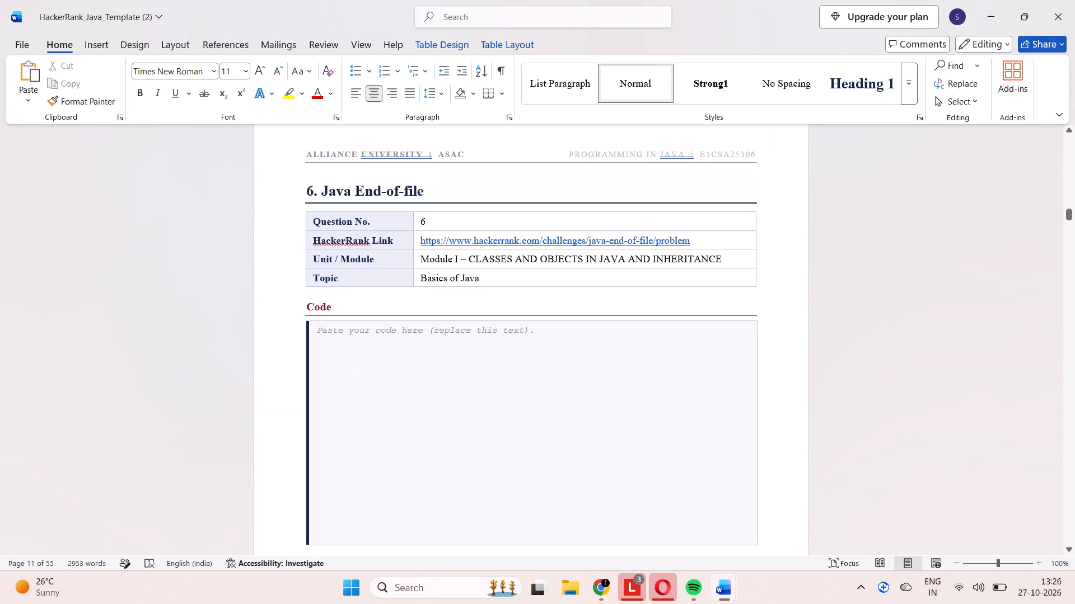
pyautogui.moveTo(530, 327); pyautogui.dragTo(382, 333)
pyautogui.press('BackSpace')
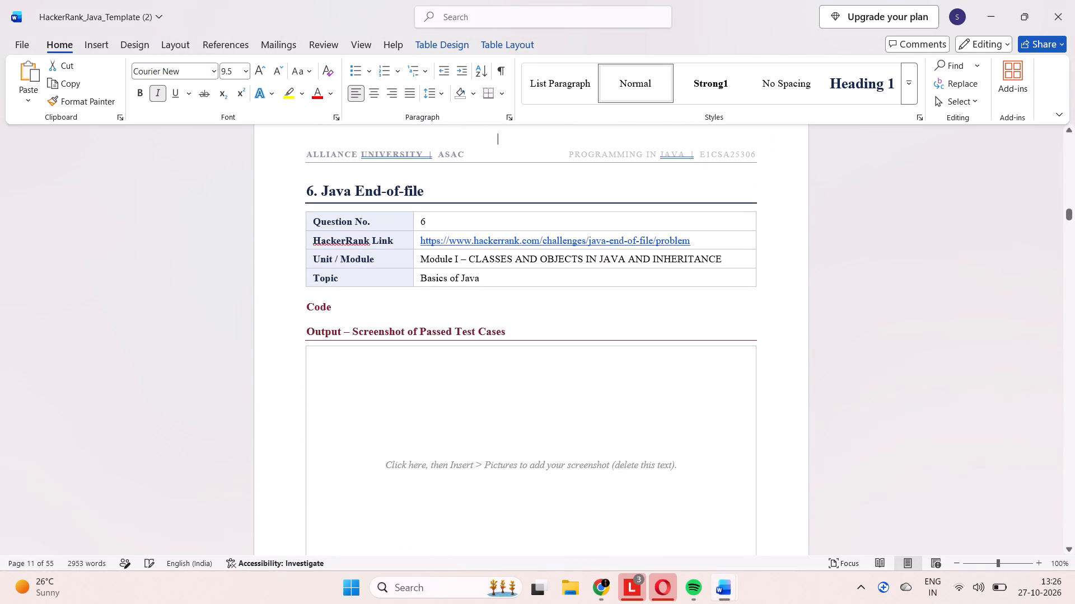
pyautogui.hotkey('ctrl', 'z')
# Delete the placeholder text in the Code box of question 6, Java End-of-file.
pyautogui.click(445, 333)
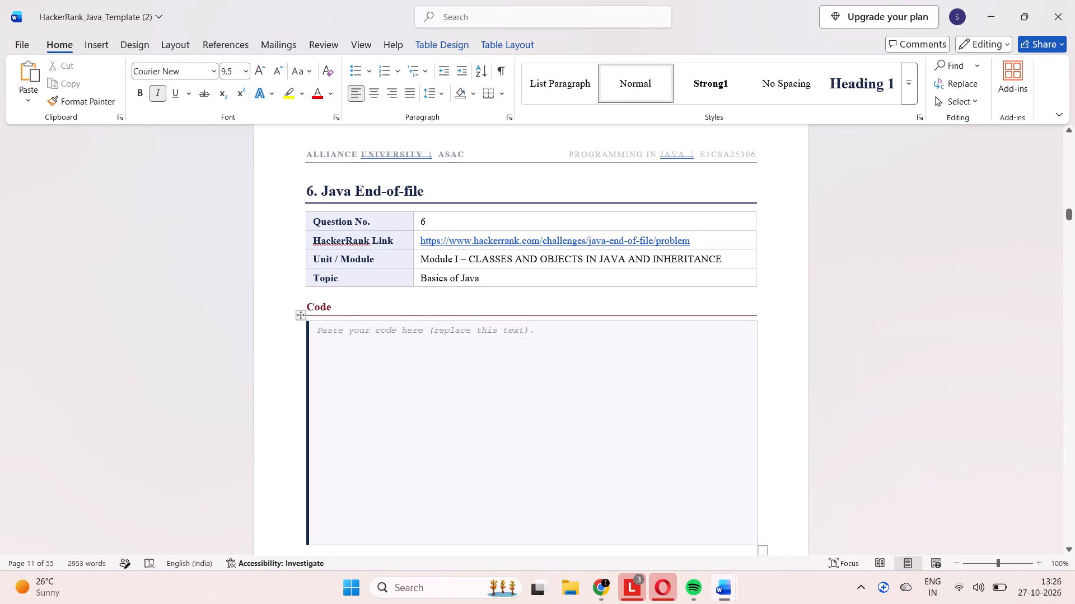
pyautogui.moveTo(317, 331); pyautogui.dragTo(622, 338)
pyautogui.press('BackSpace')
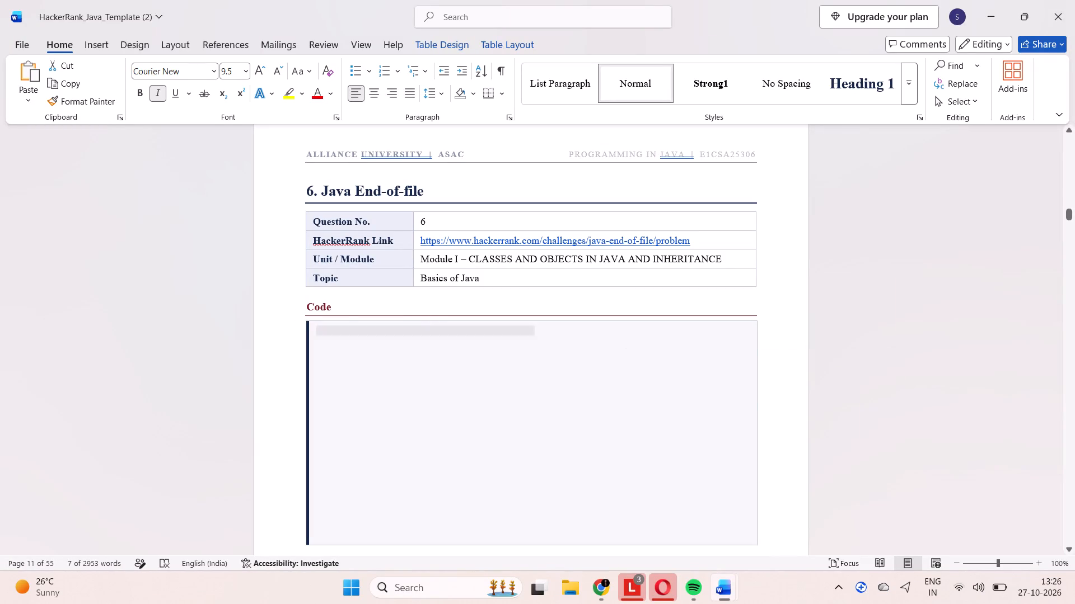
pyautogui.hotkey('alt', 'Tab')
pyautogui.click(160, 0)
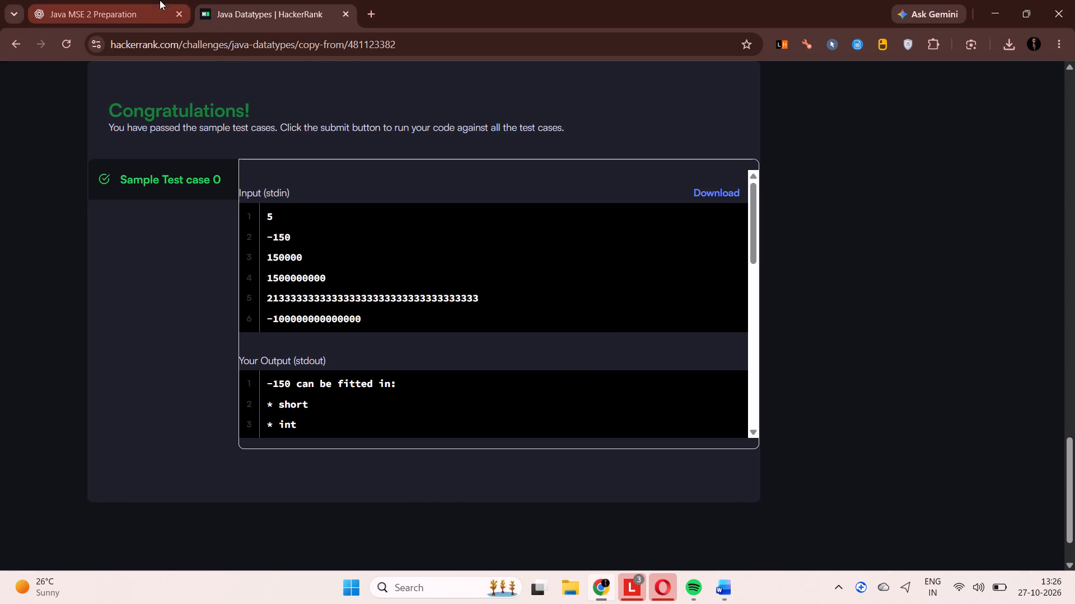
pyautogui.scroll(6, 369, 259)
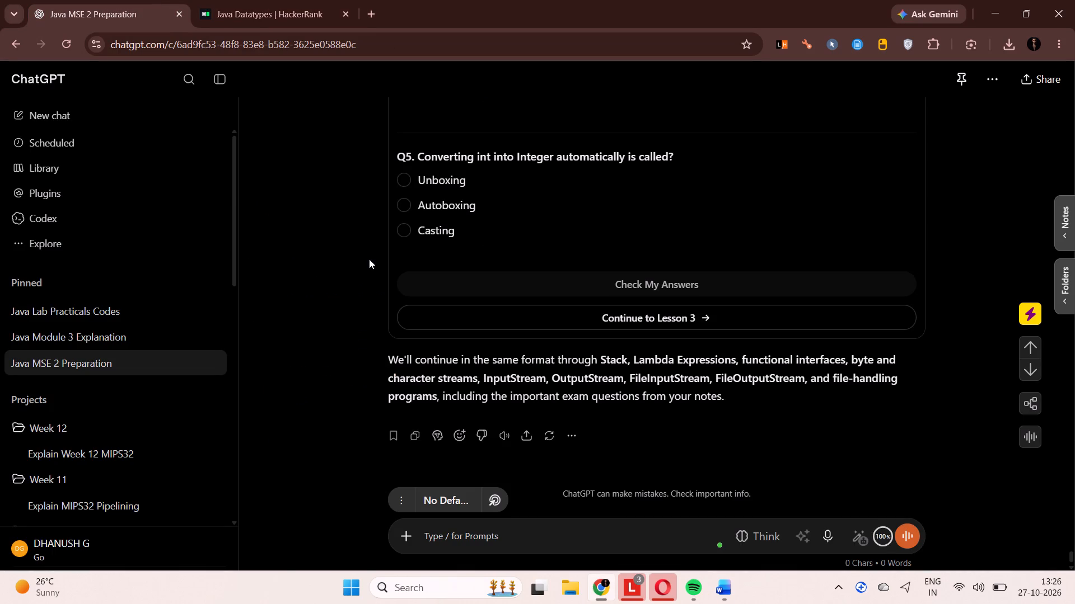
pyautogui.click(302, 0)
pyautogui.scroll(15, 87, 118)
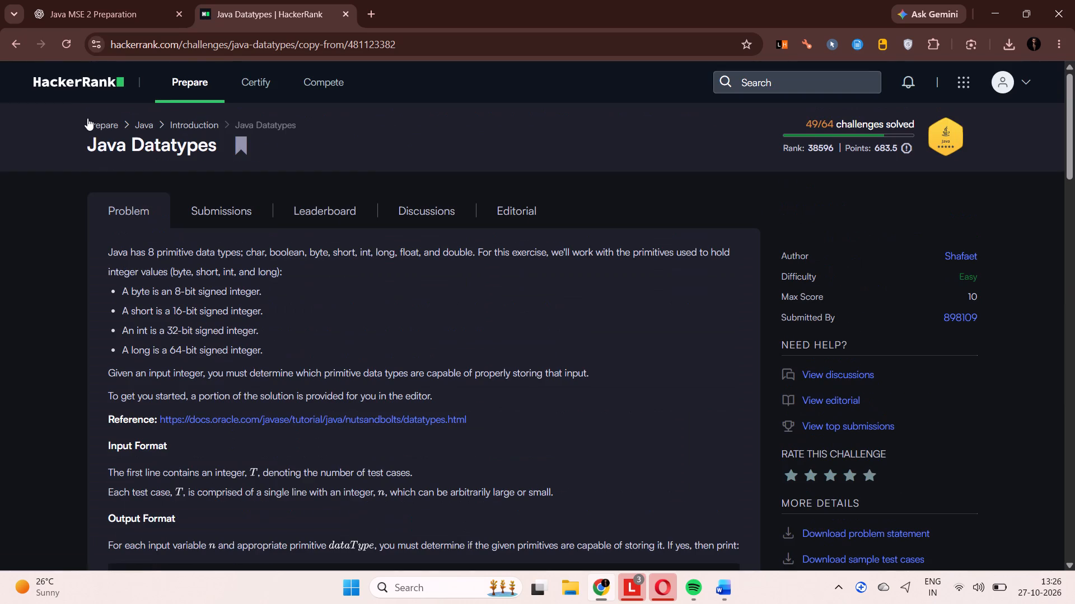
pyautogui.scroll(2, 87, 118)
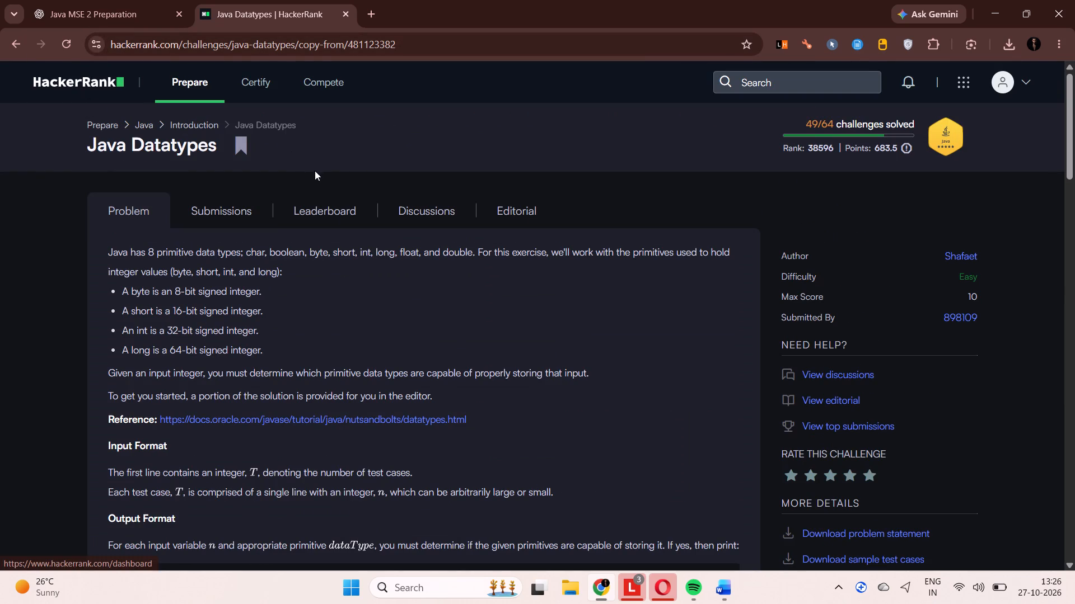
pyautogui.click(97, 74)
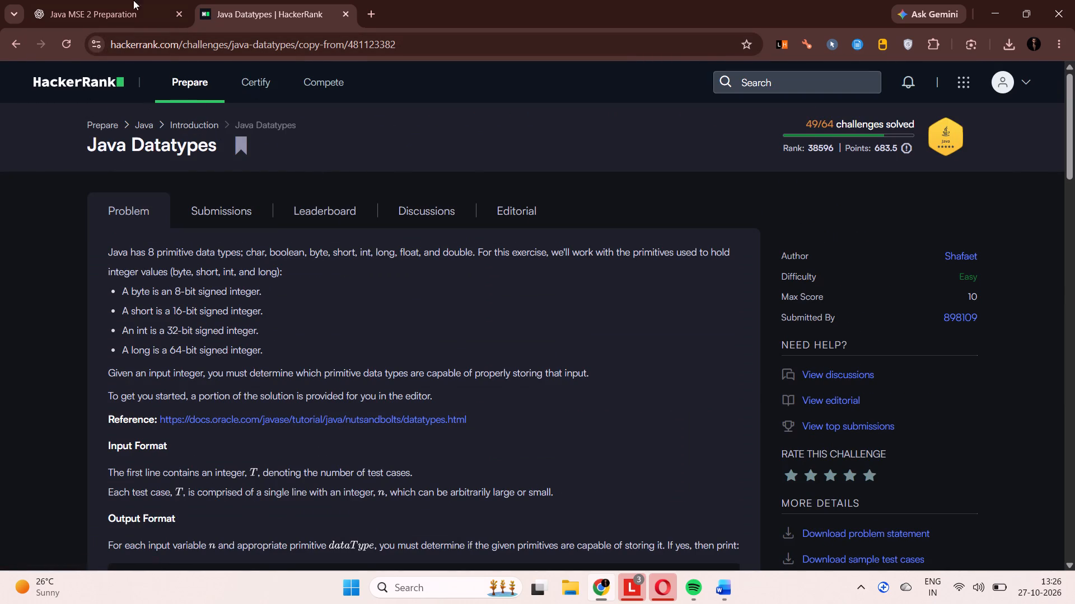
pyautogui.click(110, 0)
# Follow question 6's HackerRank link from Word, close the Java Datatypes page, and open the first listed accepted Java End-of-file submission in the editor.
pyautogui.hotkey('alt', 'Tab')
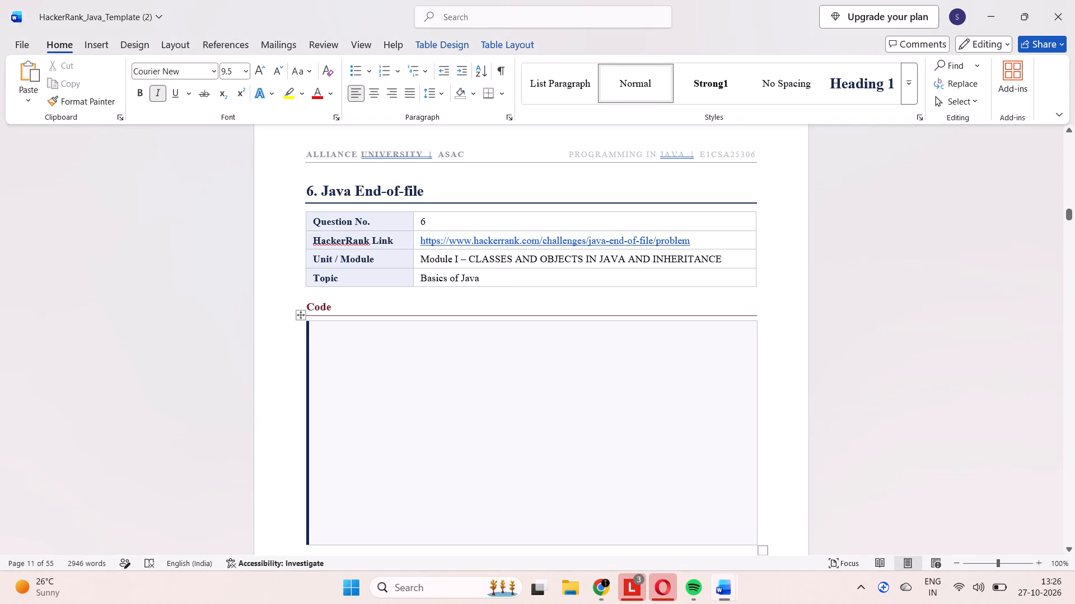
pyautogui.keyDown('ctrl'); pyautogui.click(510, 239); pyautogui.keyUp('ctrl')
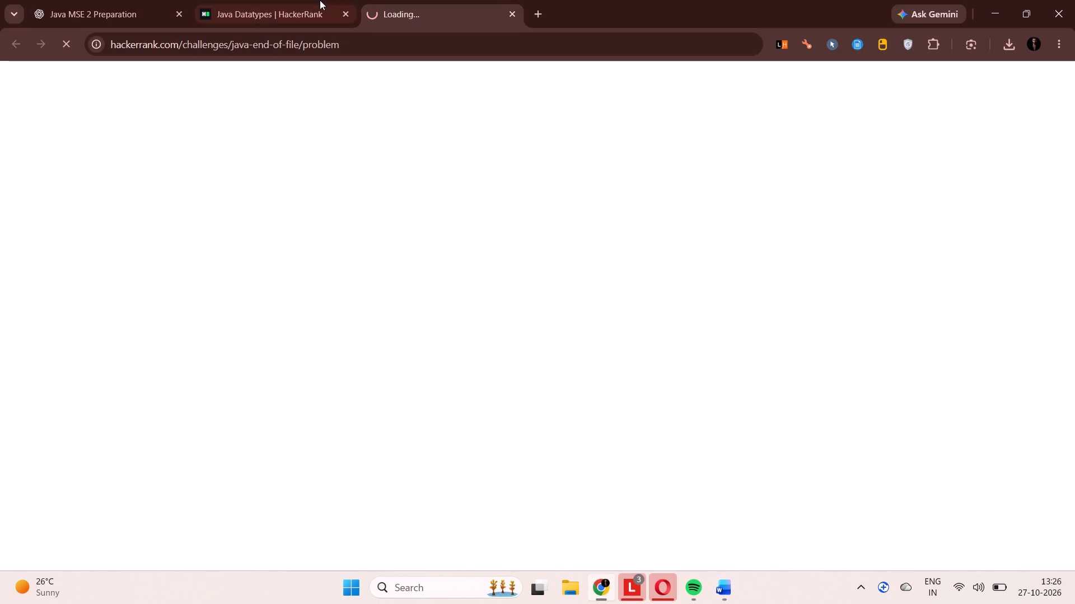
pyautogui.click(343, 15)
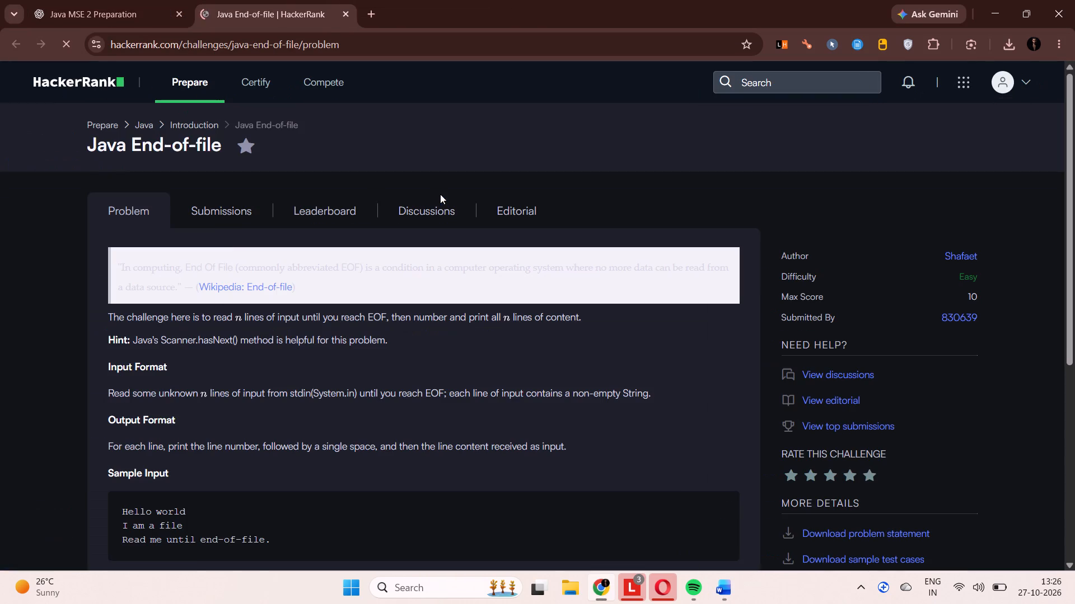
pyautogui.click(228, 221)
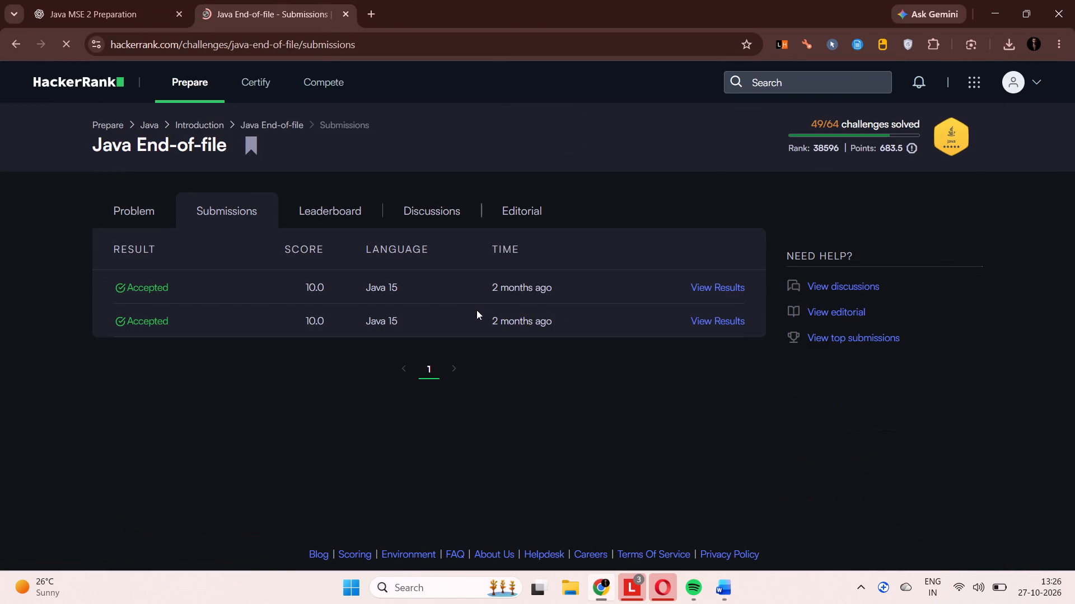
pyautogui.click(733, 284)
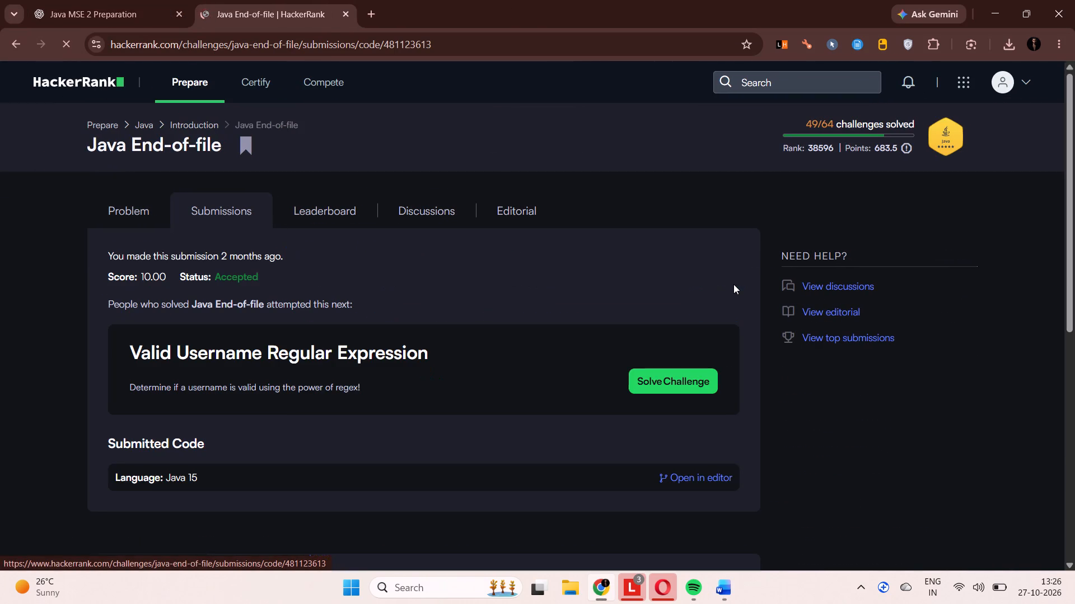
pyautogui.scroll(-1, 661, 366)
pyautogui.click(698, 360)
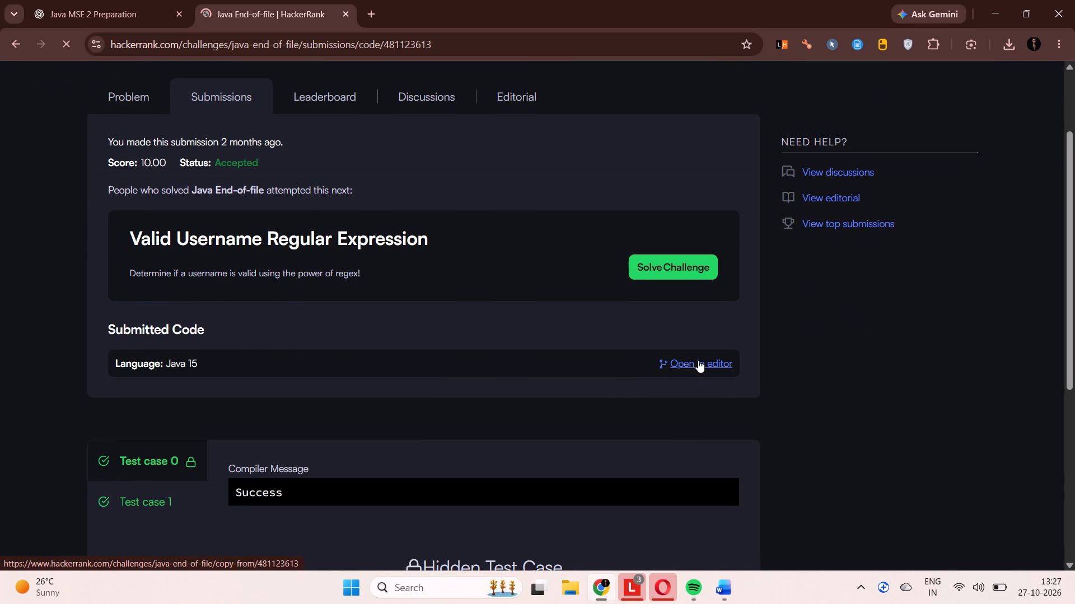
# Copy the entire Java End-of-file code from the HackerRank editor and paste it into question 6's Code box in Word.
pyautogui.scroll(-4, 334, 447)
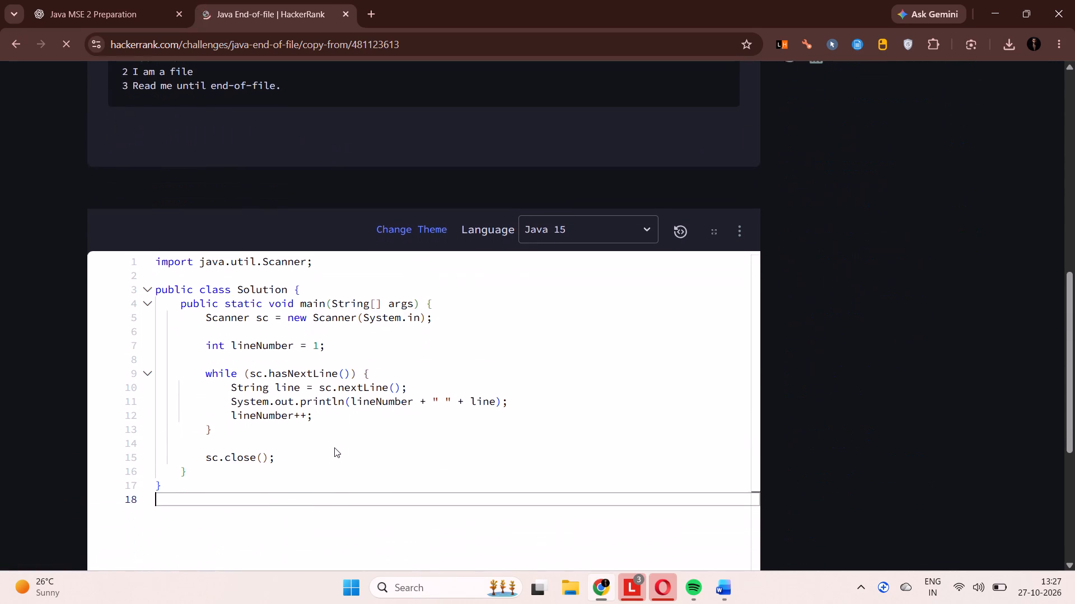
pyautogui.scroll(-1, 334, 447)
pyautogui.click(334, 447)
pyautogui.hotkey('ctrl', 'a')
pyautogui.hotkey('ctrl', 'c')
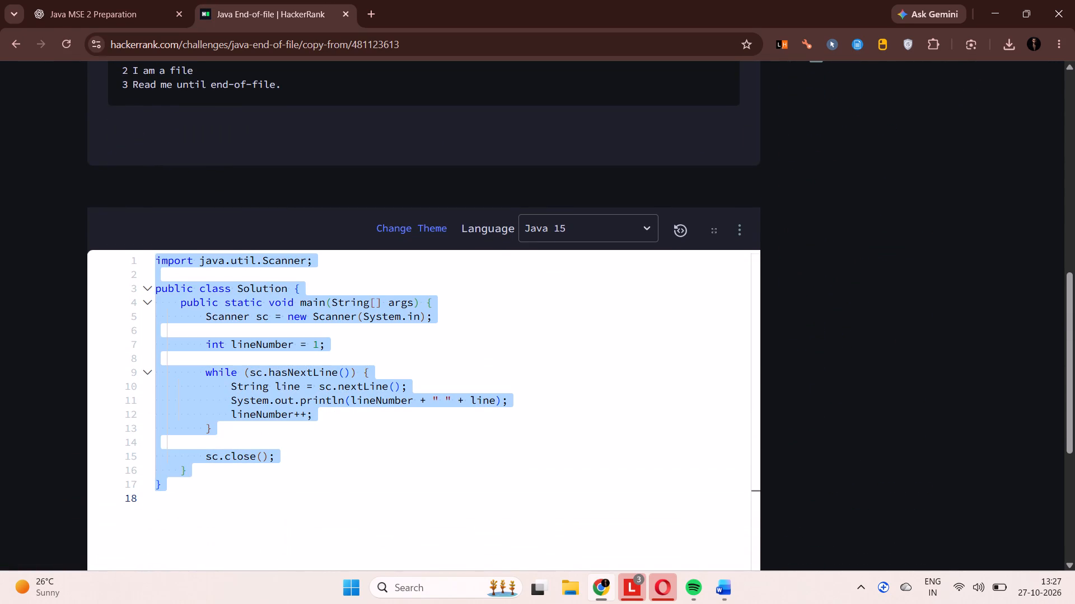
pyautogui.hotkey('alt', 'Tab')
pyautogui.click(407, 407)
pyautogui.hotkey('ctrl', 'v')
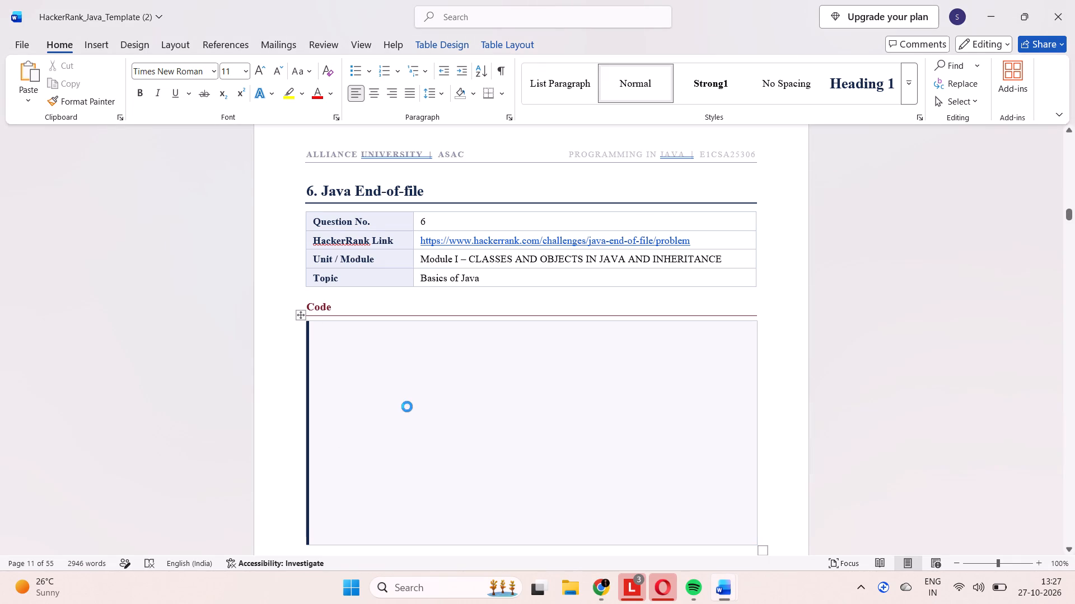
# Run the Java End-of-file code in HackerRank against the sample test case.
pyautogui.hotkey('alt', 'Tab')
pyautogui.scroll(-1, 407, 407)
pyautogui.scroll(-4, 691, 325)
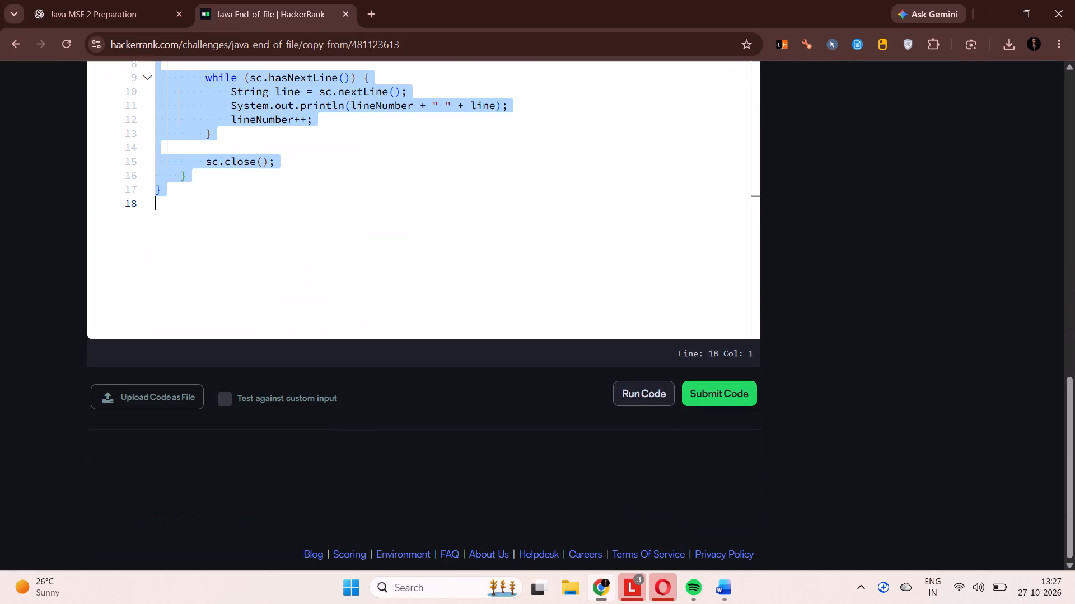
pyautogui.moveTo(663, 414); pyautogui.dragTo(631, 369)
pyautogui.click(651, 400)
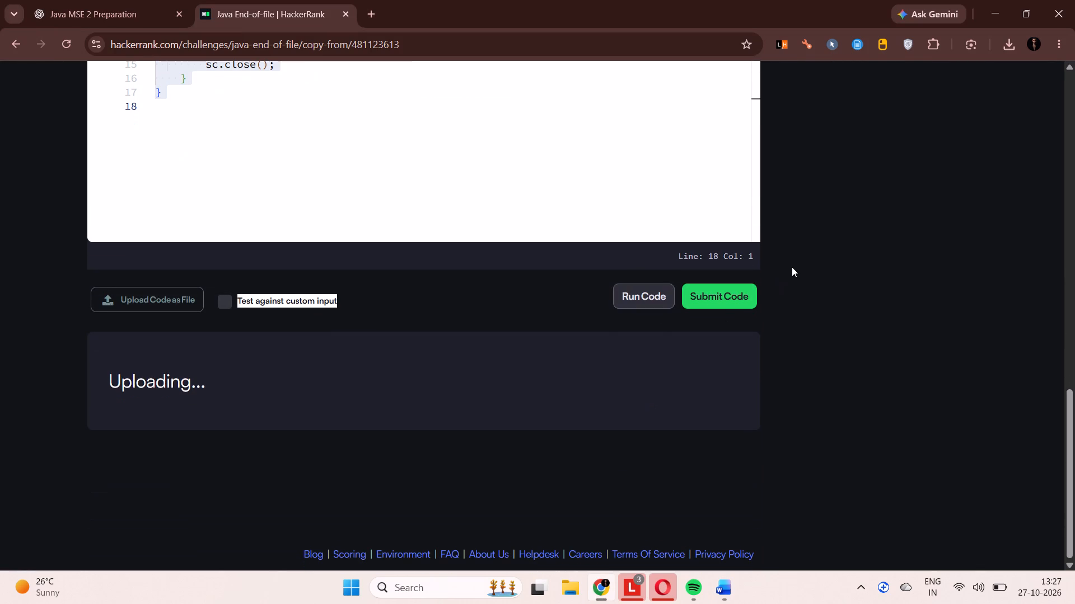
pyautogui.scroll(-2, 792, 267)
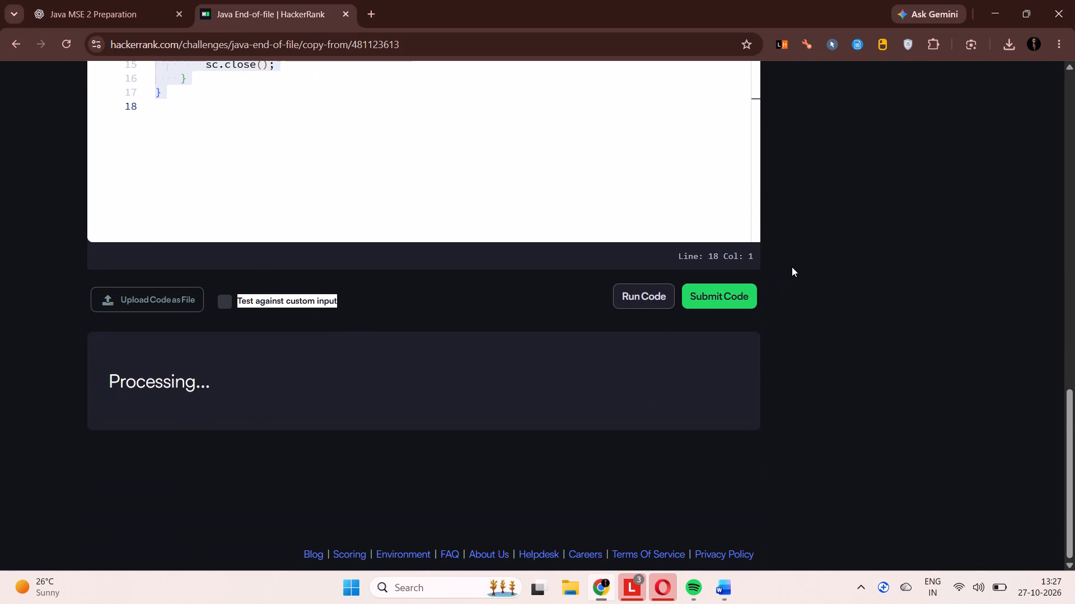
# Capture the Java End-of-file test results as a screenshot and paste it over the placeholder text in question 6's Output box in Word.
pyautogui.press('shift+super+s')
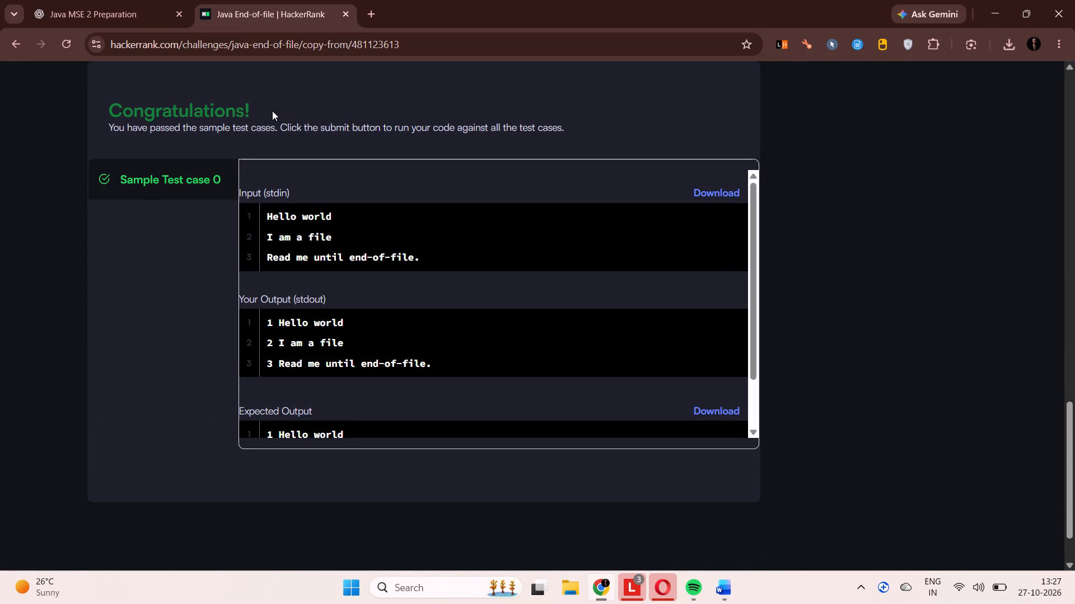
pyautogui.moveTo(69, 78); pyautogui.dragTo(844, 529)
pyautogui.hotkey('alt', 'Tab')
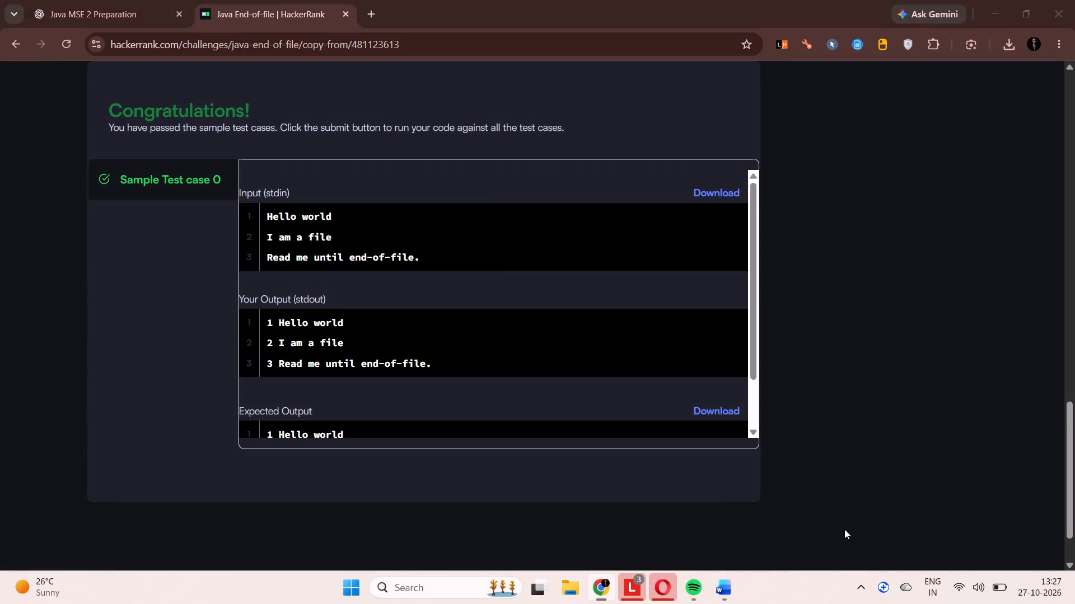
pyautogui.scroll(-1, 459, 446)
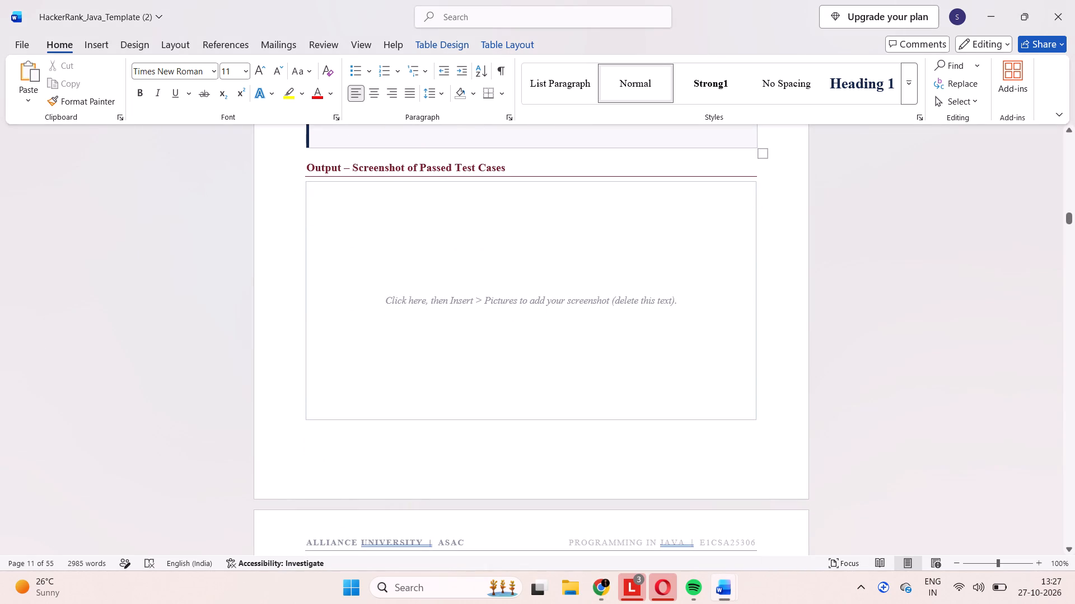
pyautogui.moveTo(679, 300); pyautogui.dragTo(368, 295)
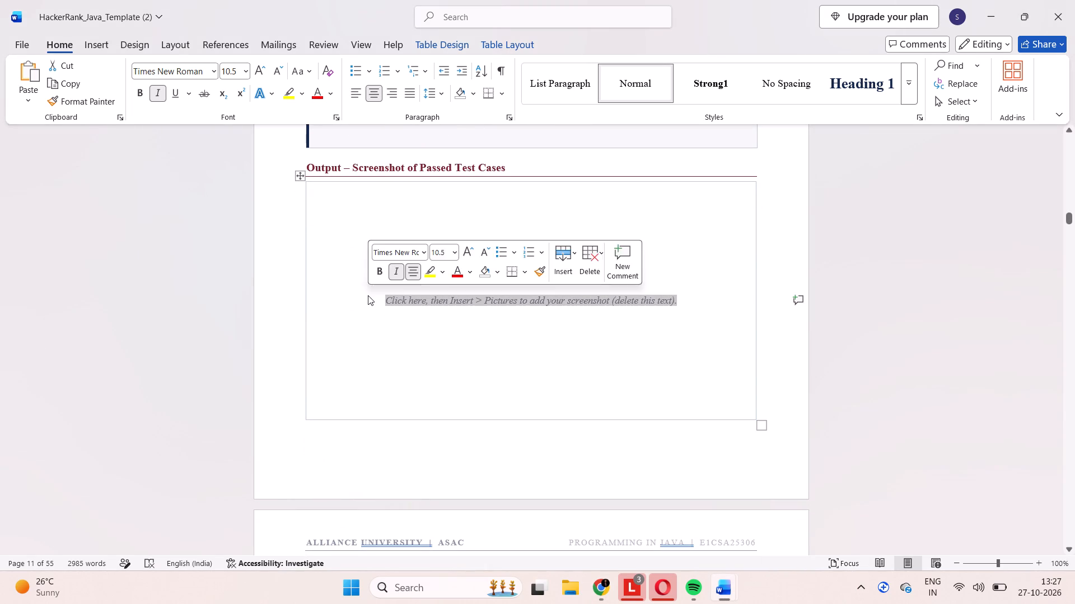
pyautogui.hotkey('ctrl', 'v')
# Follow question 7's HackerRank link from Word, close the Java End-of-file page, and open the first listed accepted Java Int to String submission in the editor.
pyautogui.scroll(-1, 418, 296)
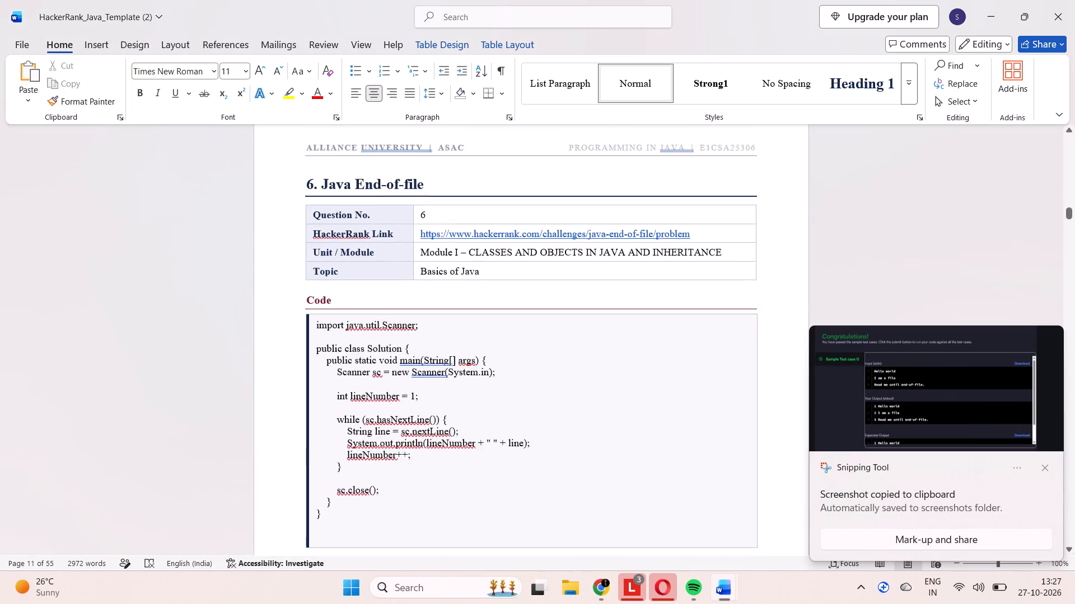
pyautogui.scroll(-2, 418, 296)
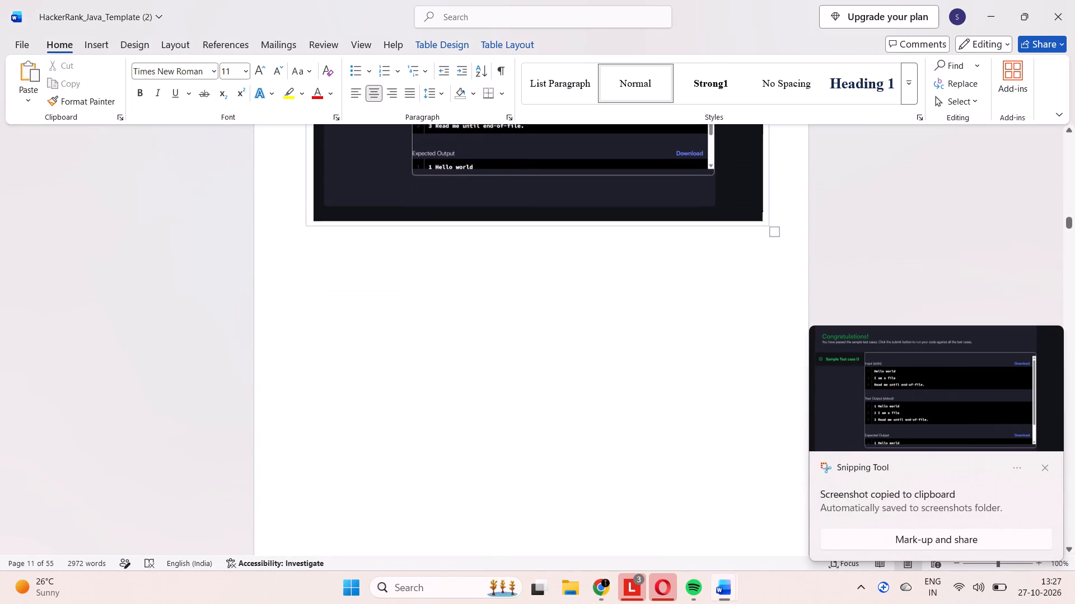
pyautogui.scroll(-1, 418, 296)
pyautogui.click(455, 297)
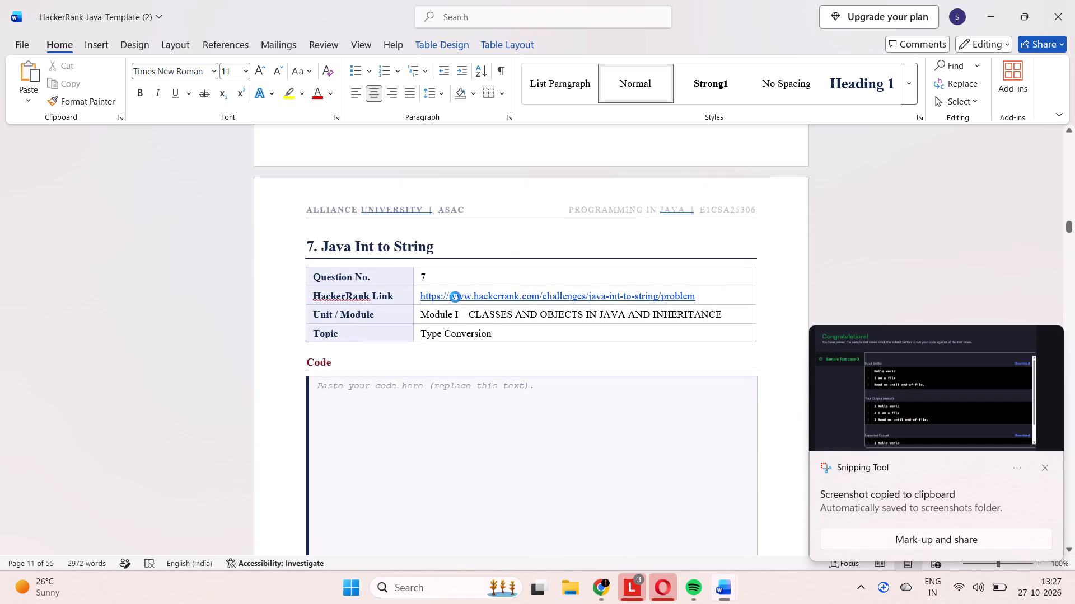
pyautogui.click(347, 9)
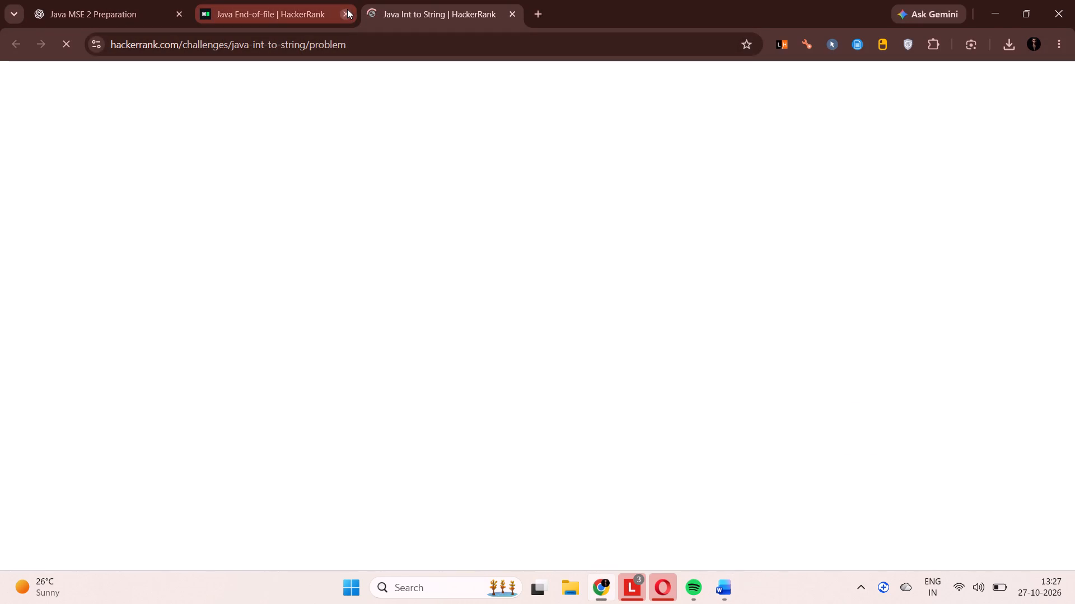
pyautogui.scroll(-1, 504, 253)
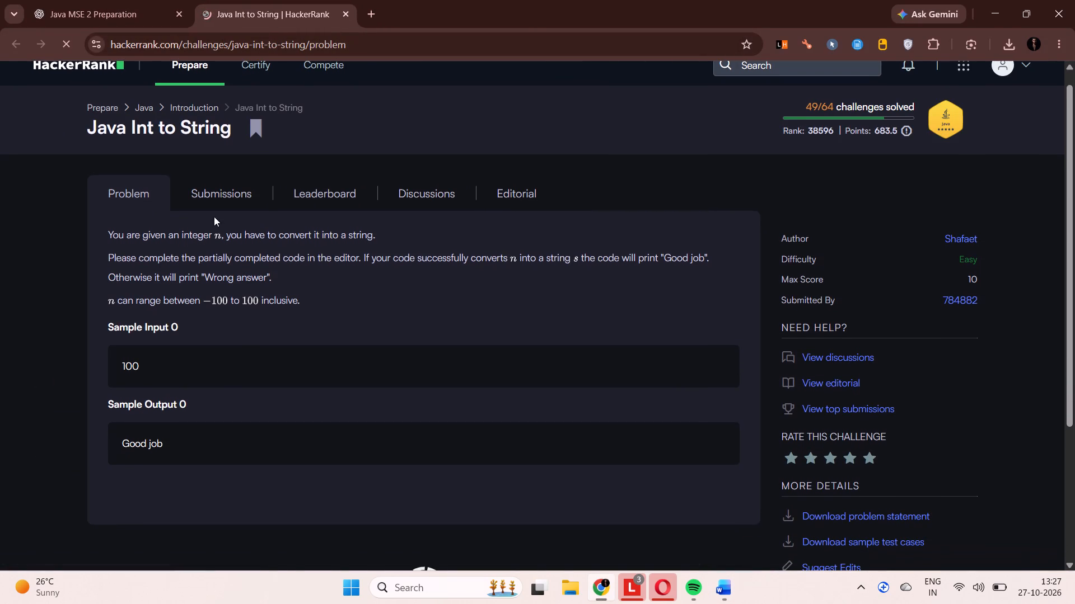
pyautogui.click(212, 201)
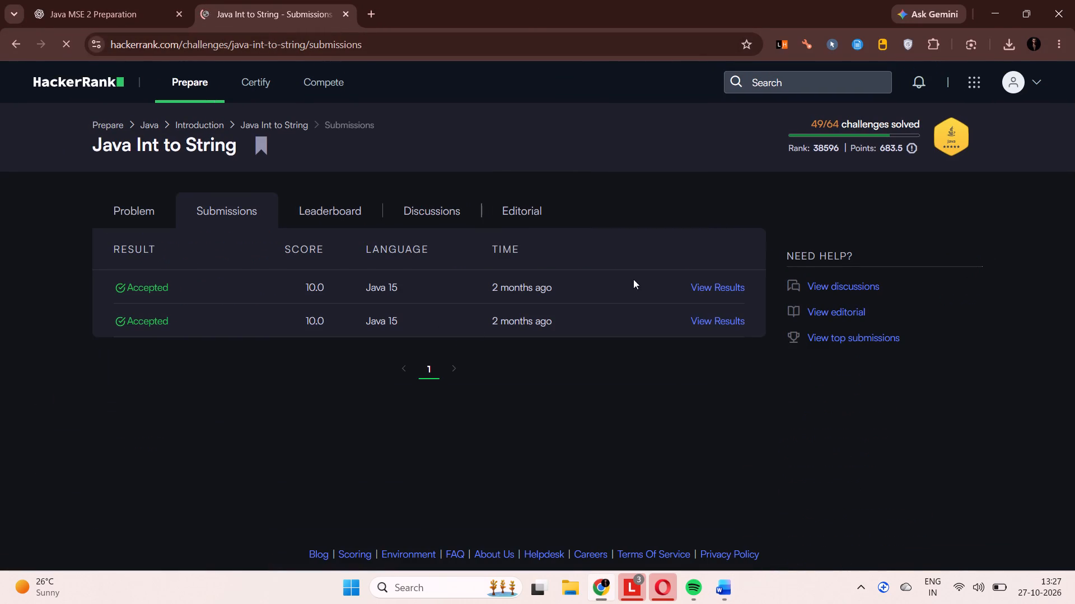
pyautogui.click(740, 290)
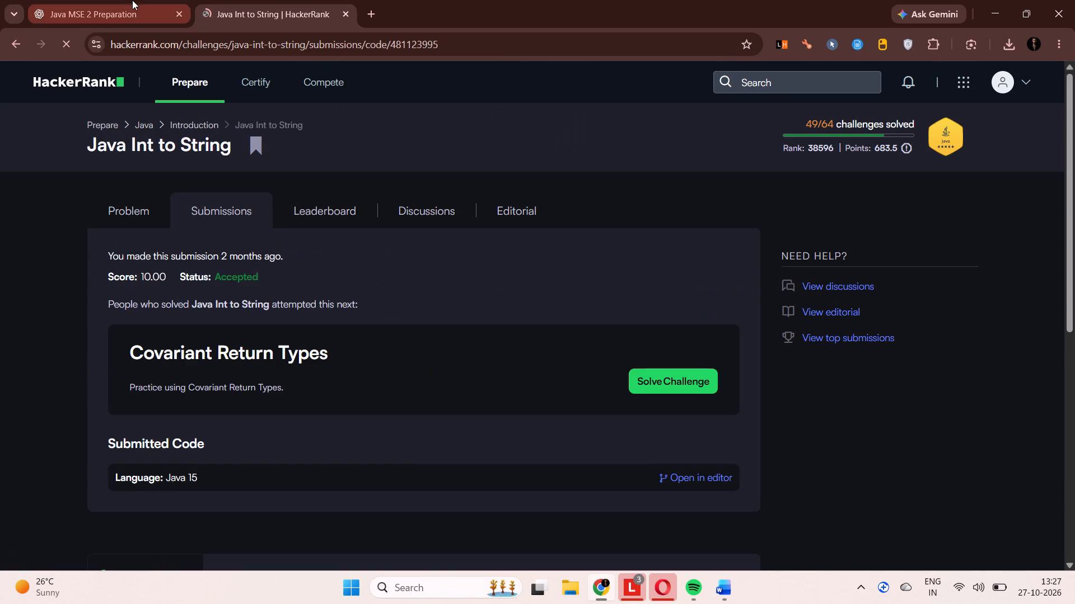
pyautogui.scroll(-1, 528, 352)
pyautogui.click(691, 385)
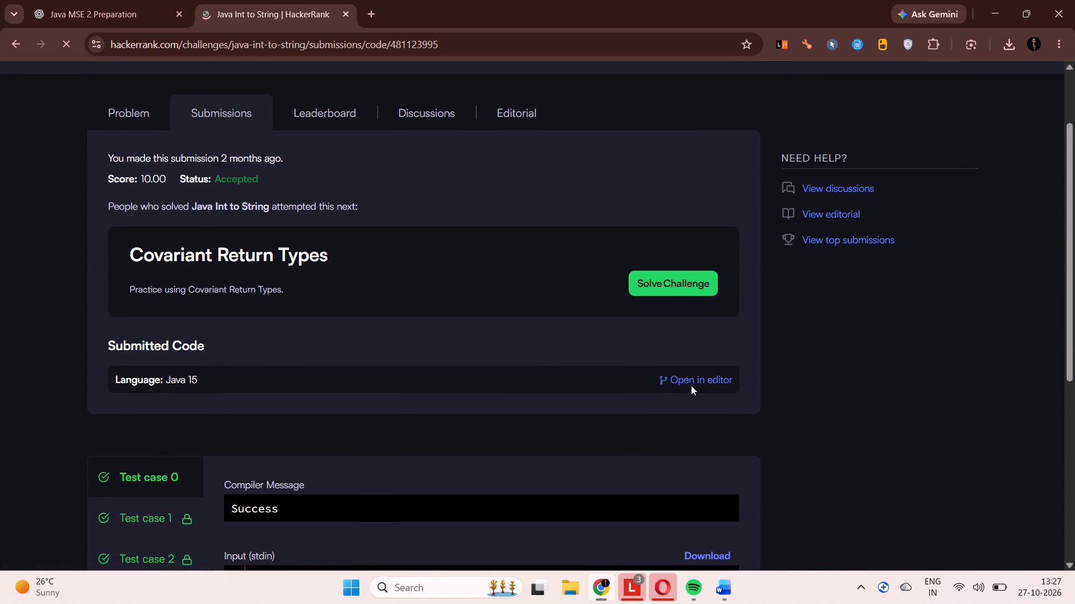
pyautogui.click(691, 374)
# Copy the entire Java Int to String code, paste it over the placeholder in question 7's Code box in Word, and return to HackerRank.
pyautogui.scroll(-2, 435, 358)
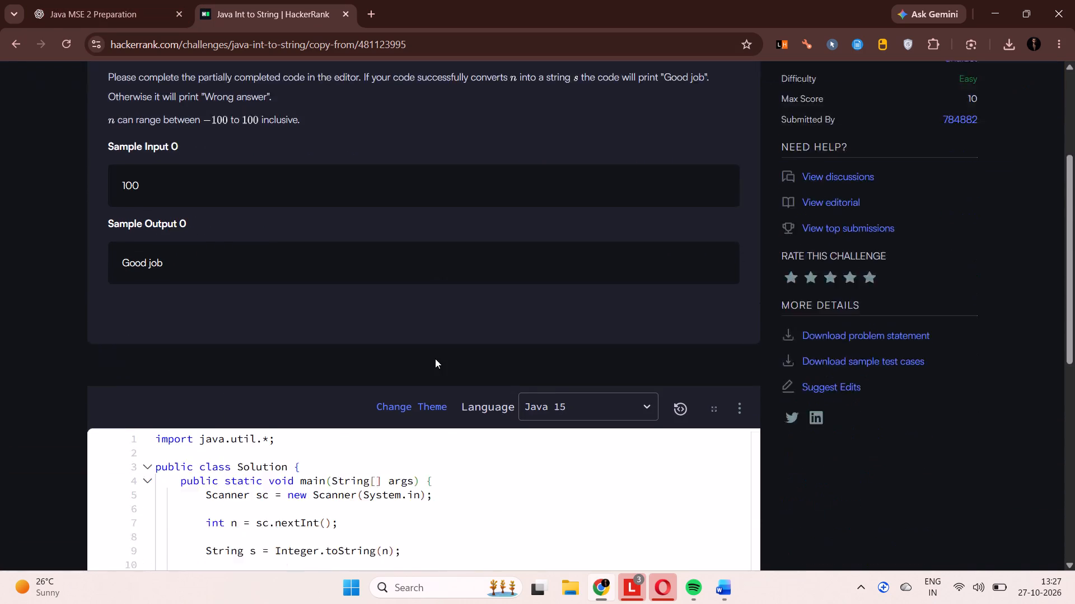
pyautogui.scroll(-2, 435, 358)
pyautogui.click(398, 402)
pyautogui.hotkey('ctrl', 'a')
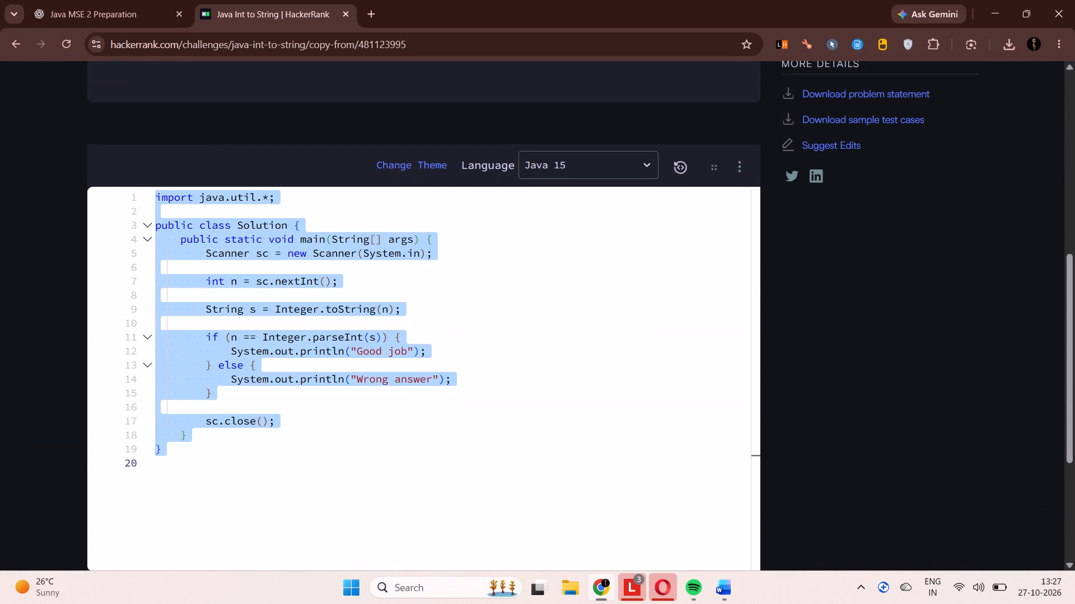
pyautogui.hotkey('ctrl', 'c')
pyautogui.hotkey('alt', 'Tab')
pyautogui.click(468, 422)
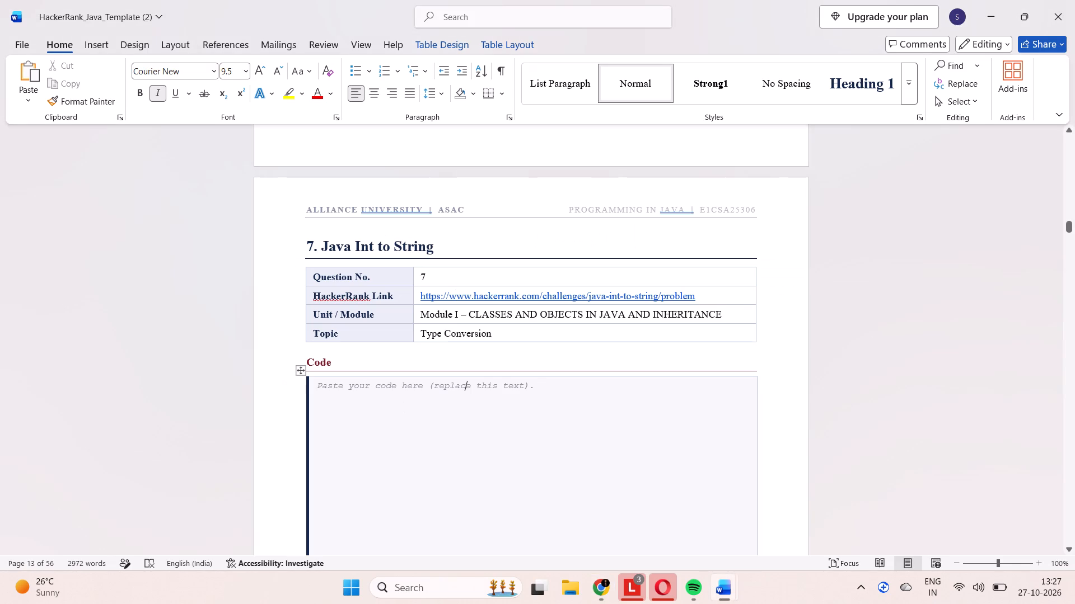
pyautogui.moveTo(554, 391); pyautogui.dragTo(330, 397)
pyautogui.hotkey('ctrl', 'v')
pyautogui.hotkey('alt', 'Tab')
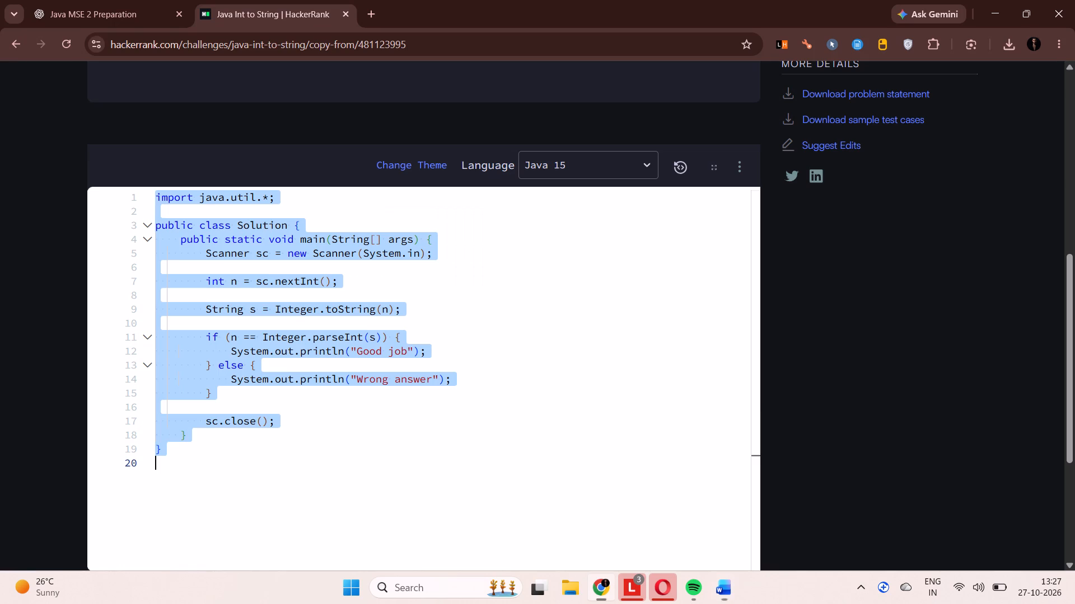
# Run the Java Int to String code in HackerRank against the sample test case.
pyautogui.click(363, 399)
pyautogui.scroll(-4, 363, 399)
pyautogui.doubleClick(674, 403)
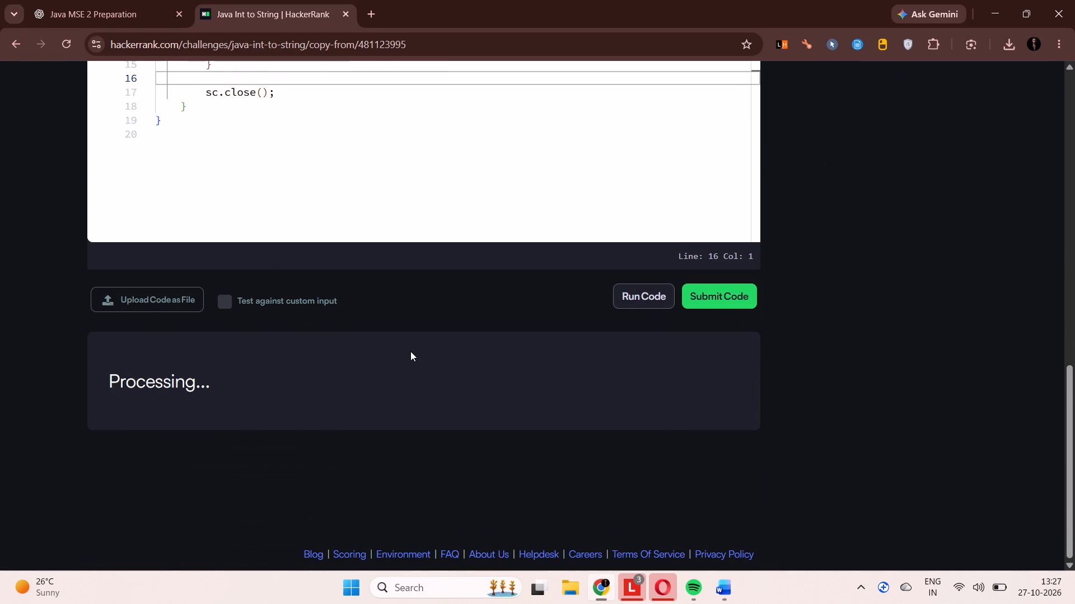
# Capture the Java Int to String test results as a screenshot and paste it over the placeholder text in question 7's Output box in Word.
pyautogui.press('shift+super+s')
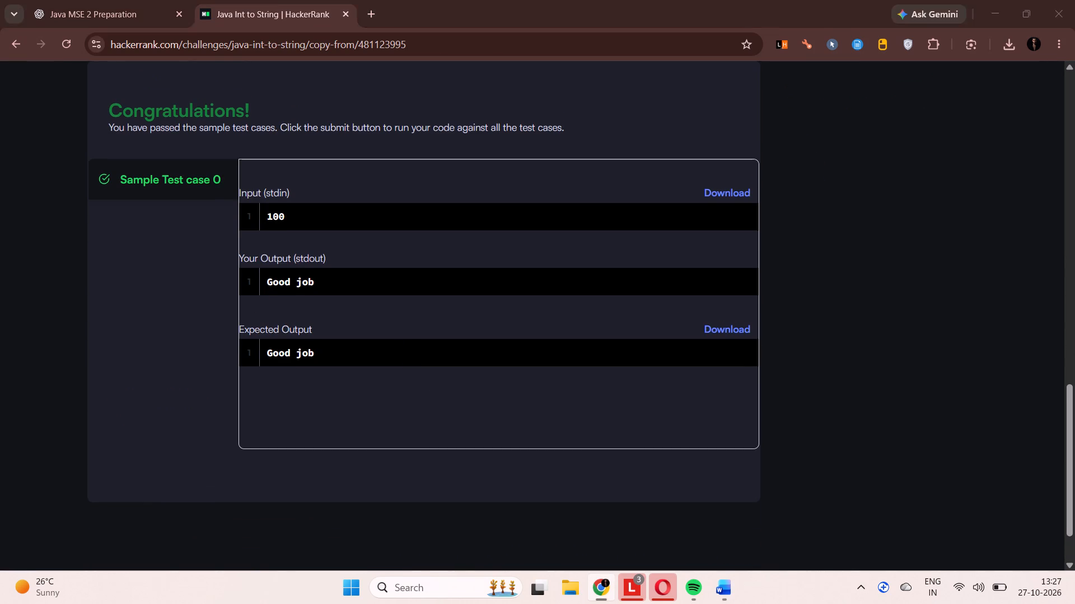
pyautogui.moveTo(86, 84); pyautogui.dragTo(857, 536)
pyautogui.hotkey('alt', 'Tab')
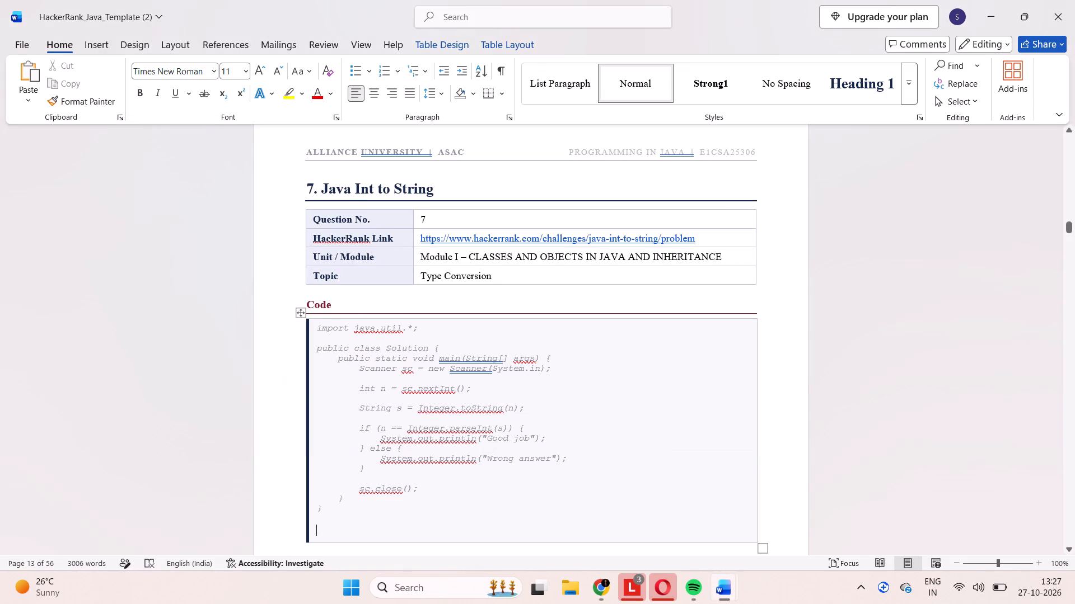
pyautogui.scroll(-1, 558, 428)
pyautogui.moveTo(682, 464); pyautogui.dragTo(640, 463)
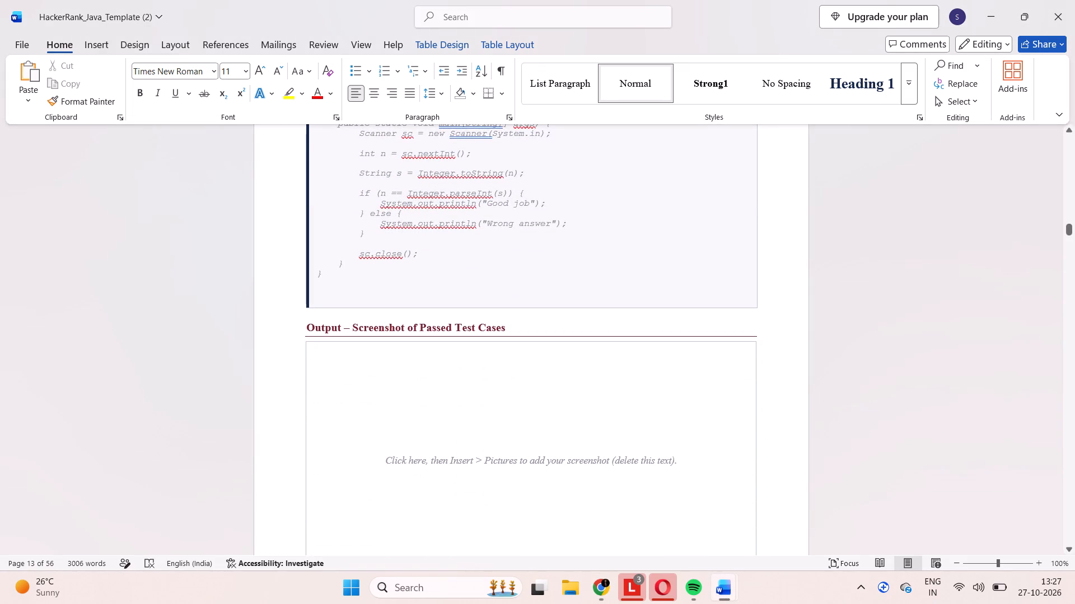
pyautogui.moveTo(640, 463); pyautogui.dragTo(378, 459)
pyautogui.hotkey('ctrl', 'v')
# Follow question 8's HackerRank link from Word, close the Java Int to String page, and open the first listed accepted Java Date and Time submission in the editor.
pyautogui.scroll(-1, 378, 459)
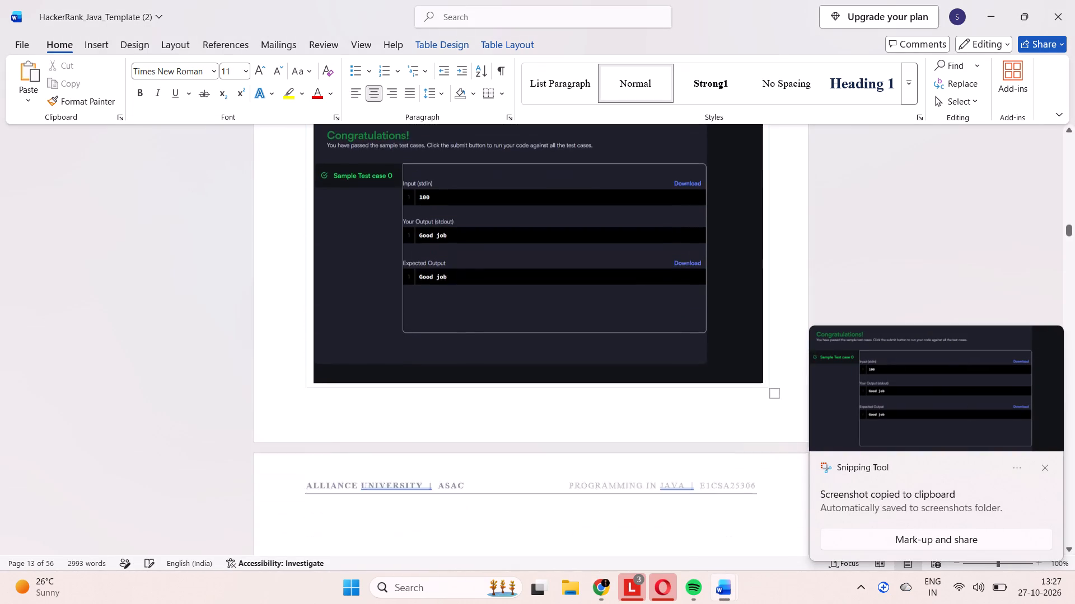
pyautogui.scroll(-1, 378, 459)
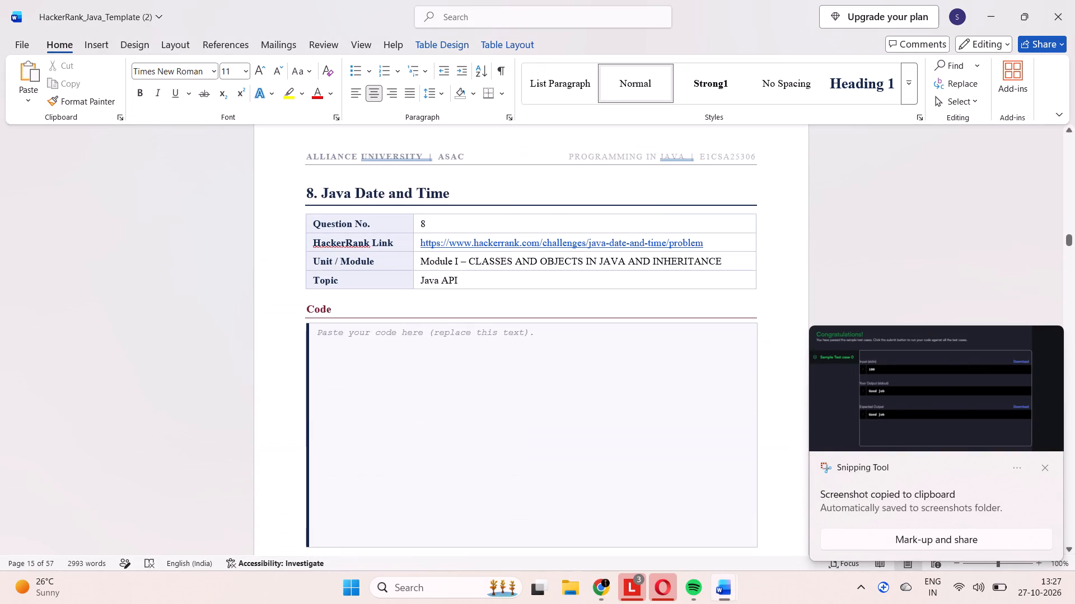
pyautogui.click(511, 245)
pyautogui.keyDown('ctrl'); pyautogui.click(511, 245); pyautogui.keyUp('ctrl')
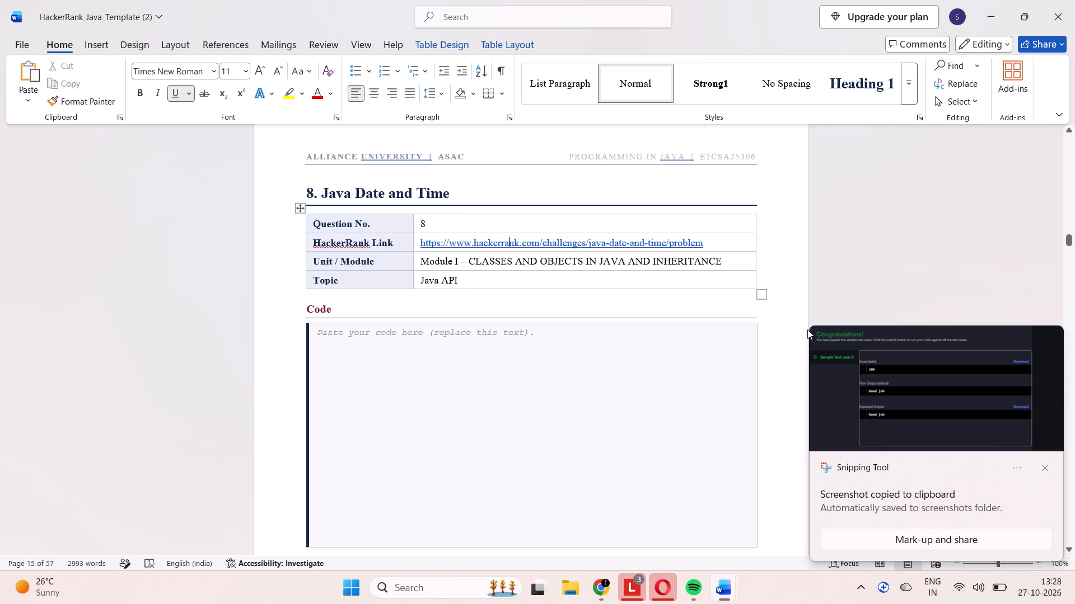
pyautogui.click(1043, 468)
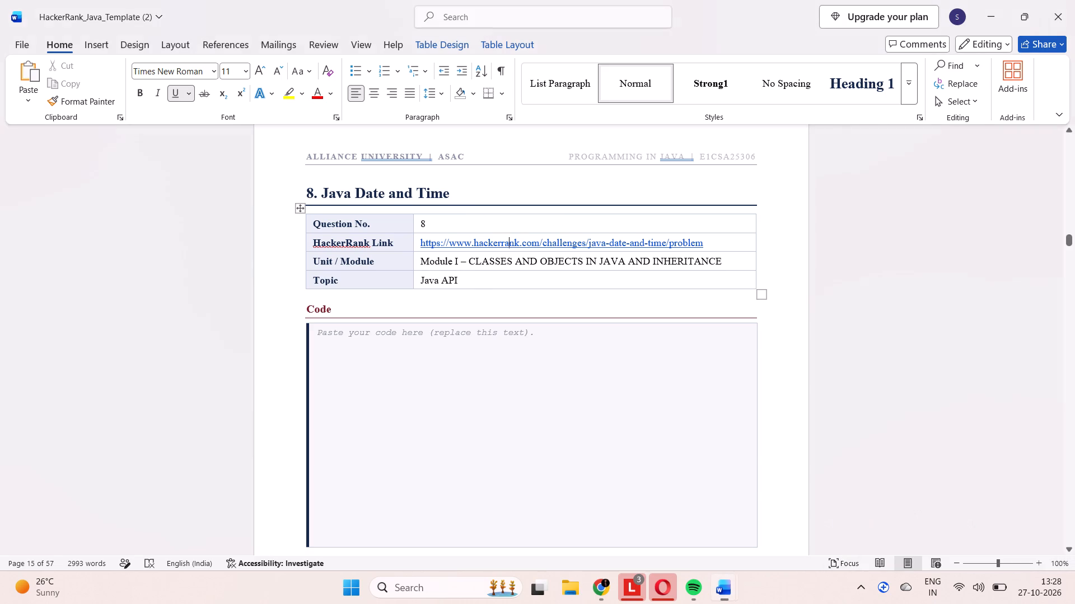
pyautogui.keyDown('ctrl'); pyautogui.click(597, 246); pyautogui.keyUp('ctrl')
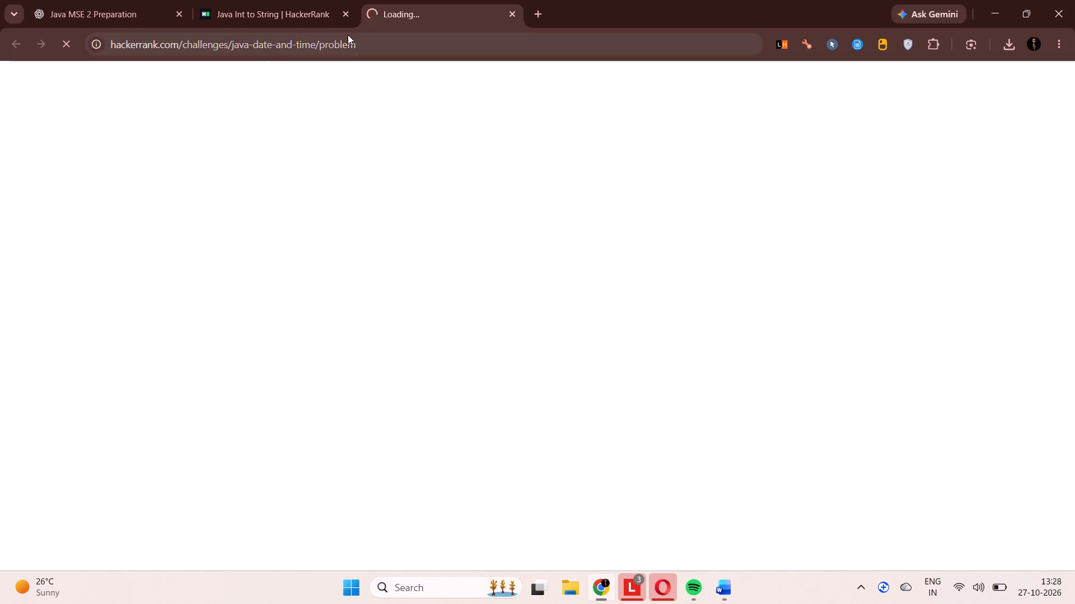
pyautogui.click(344, 15)
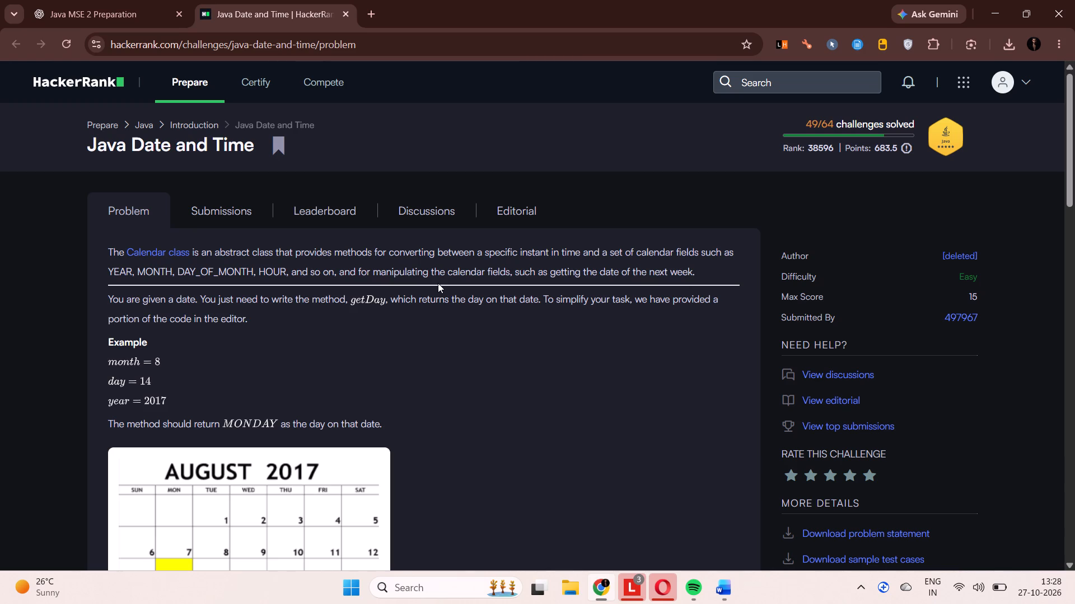
pyautogui.click(214, 202)
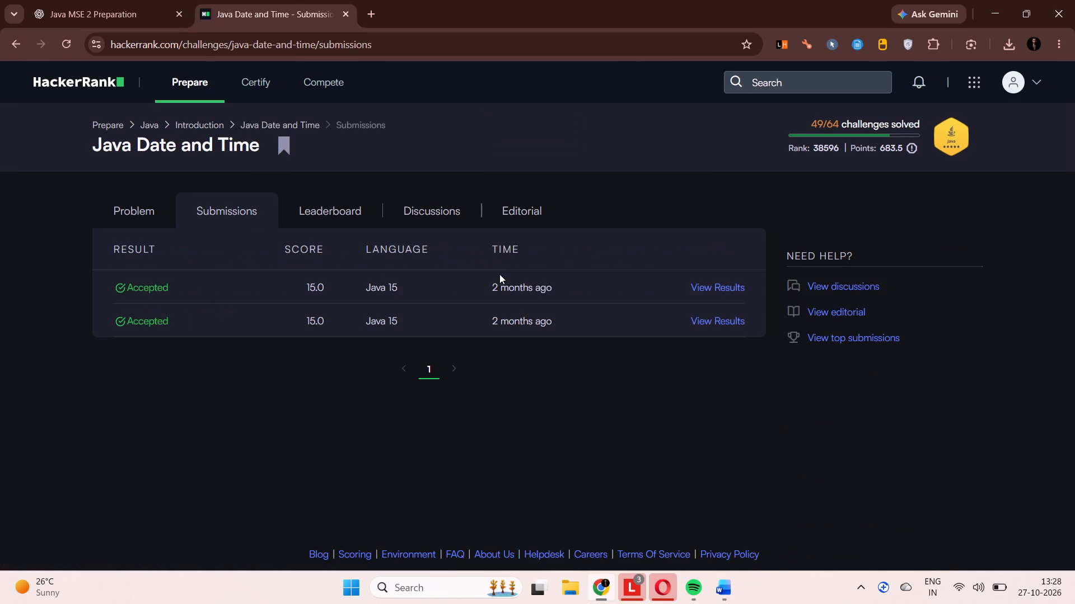
pyautogui.click(722, 284)
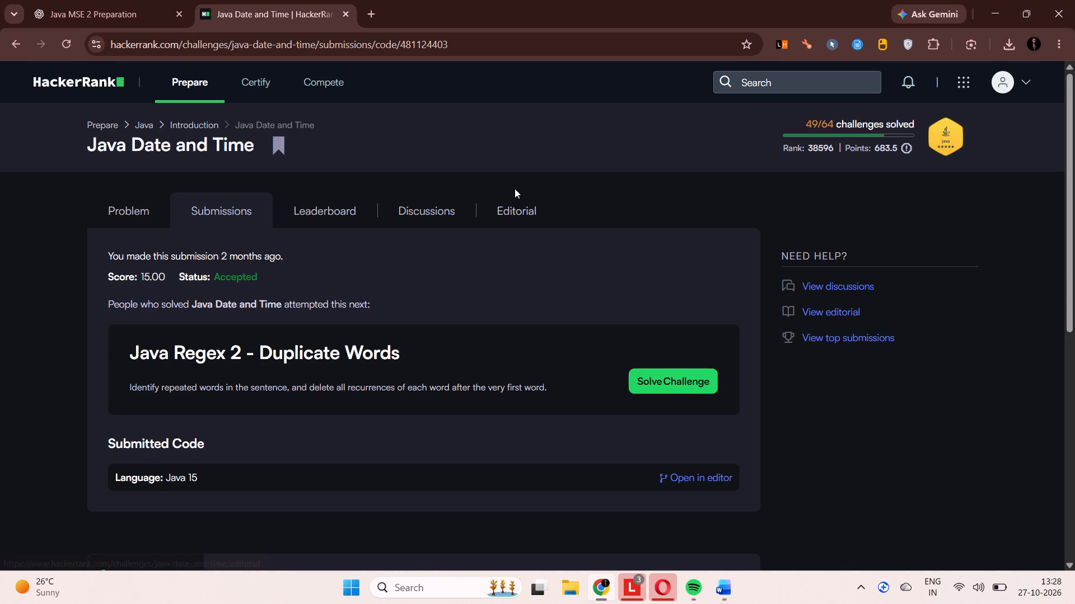
pyautogui.click(708, 470)
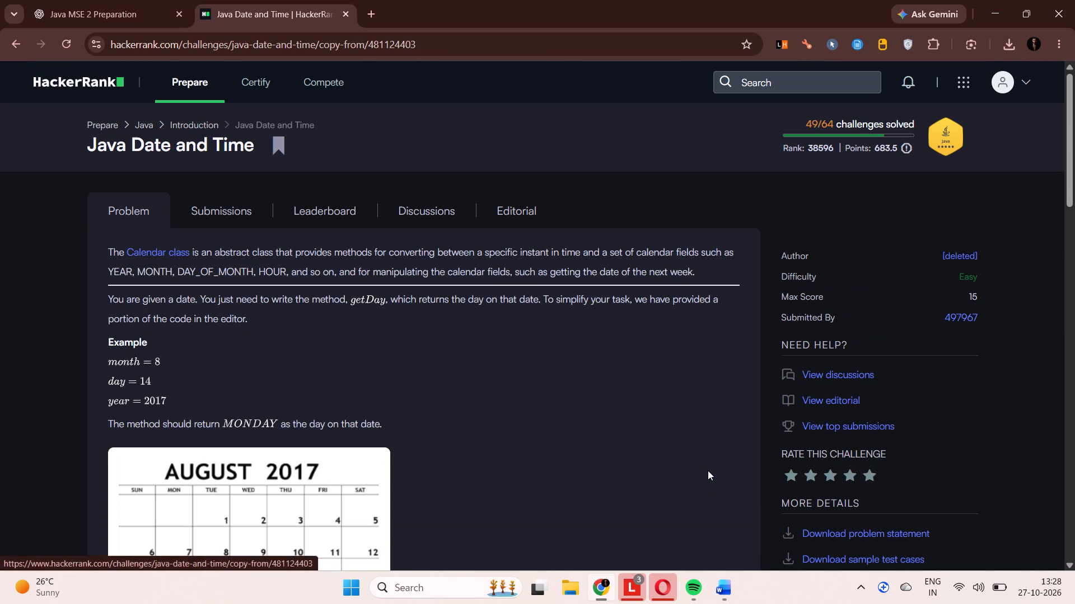
# Copy the entire Java Date and Time code and select the placeholder text in question 8's Code box in Word to replace it.
pyautogui.scroll(-10, 708, 470)
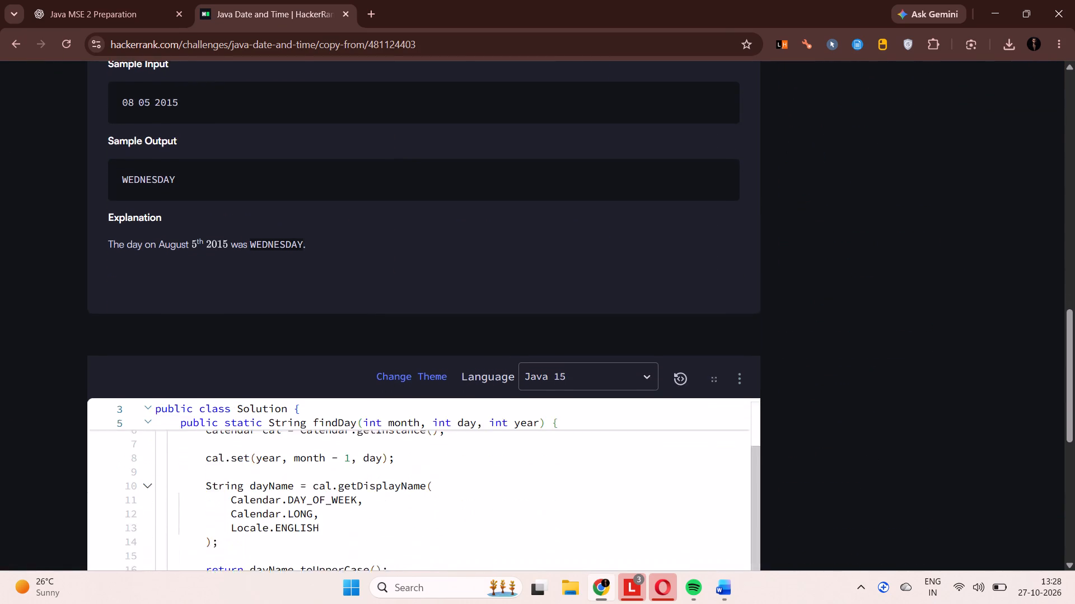
pyautogui.scroll(-3, 708, 470)
pyautogui.click(553, 301)
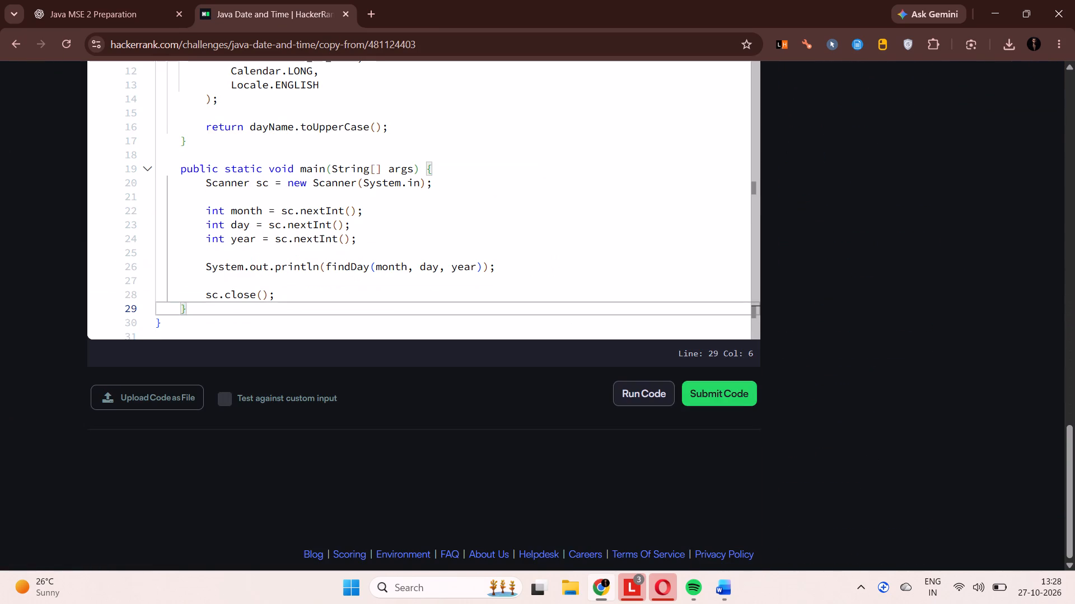
pyautogui.hotkey('ctrl', 'a')
pyautogui.hotkey('ctrl', 'c')
pyautogui.press('Tab')
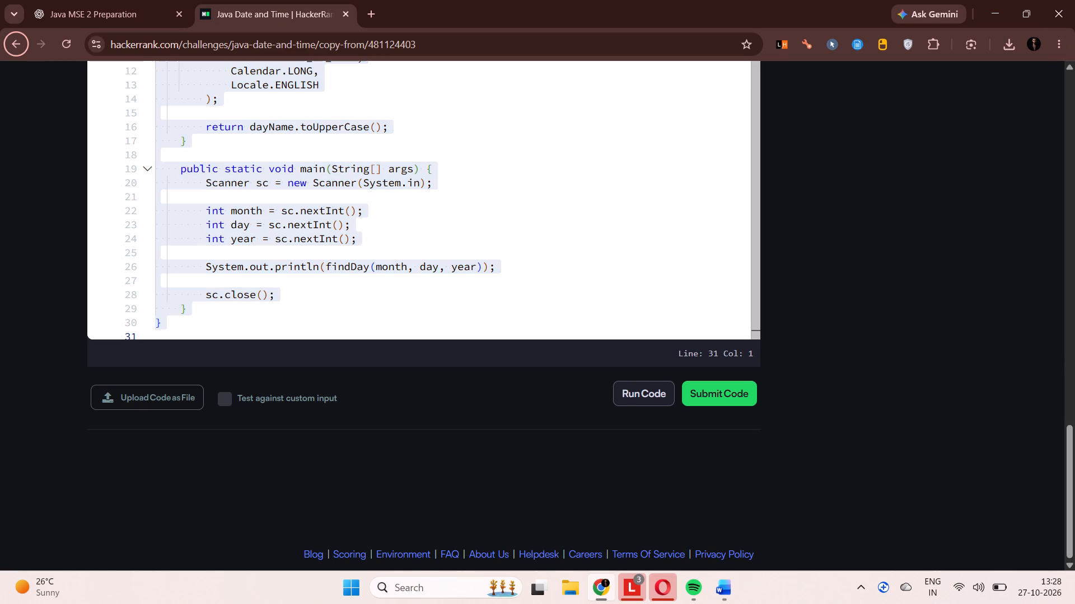
pyautogui.press('super+Tab')
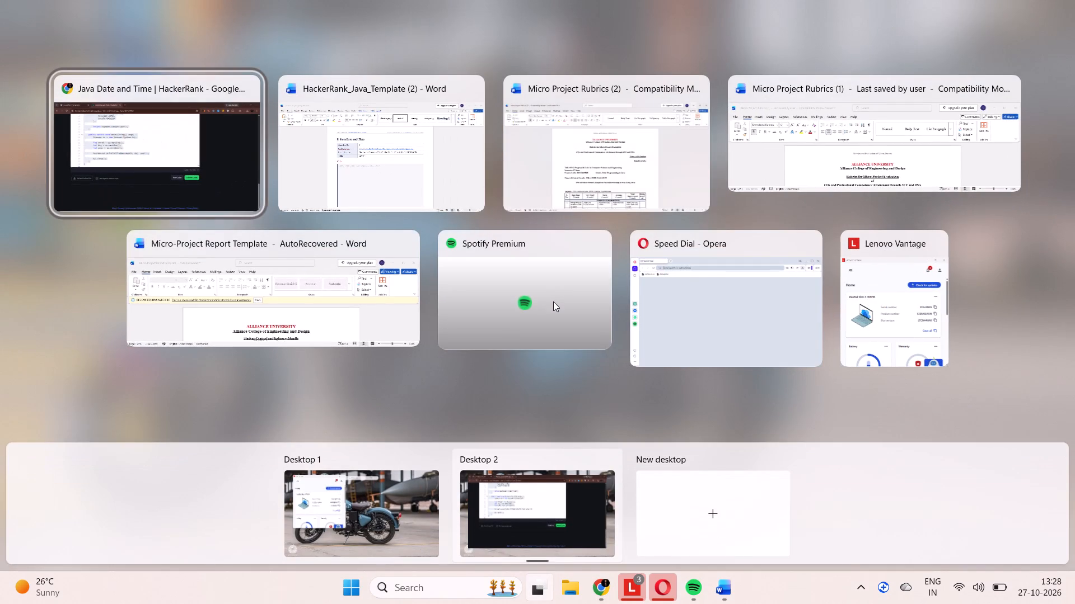
pyautogui.hotkey('alt', 'Tab')
pyautogui.hotkey('alt', 'Tab')
pyautogui.hotkey('alt', 'Tab')
pyautogui.hotkey('alt', 'Tab')
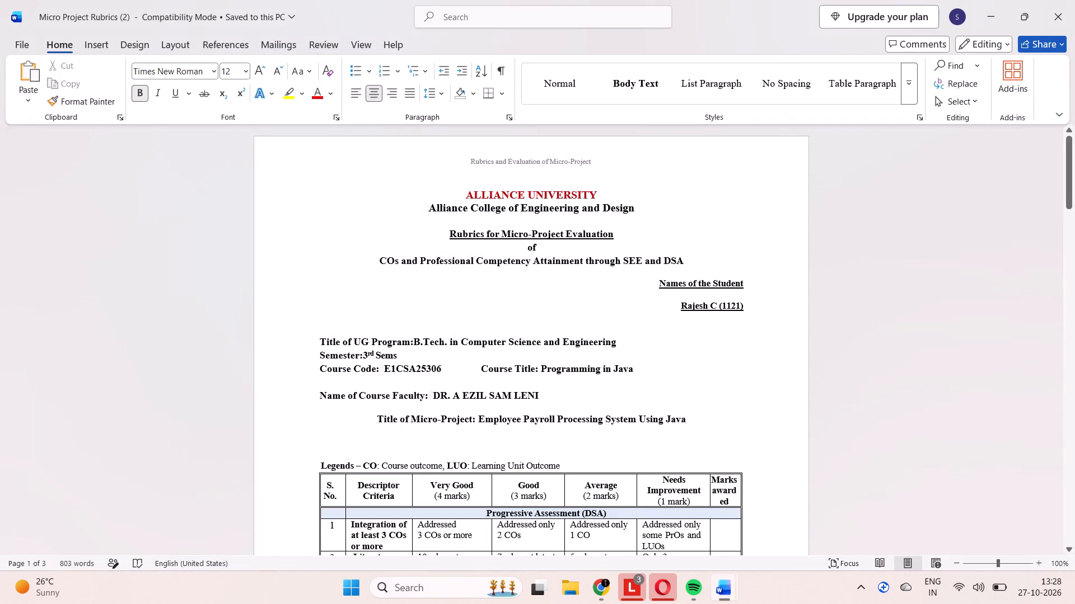
pyautogui.hotkey('alt', 'Tab')
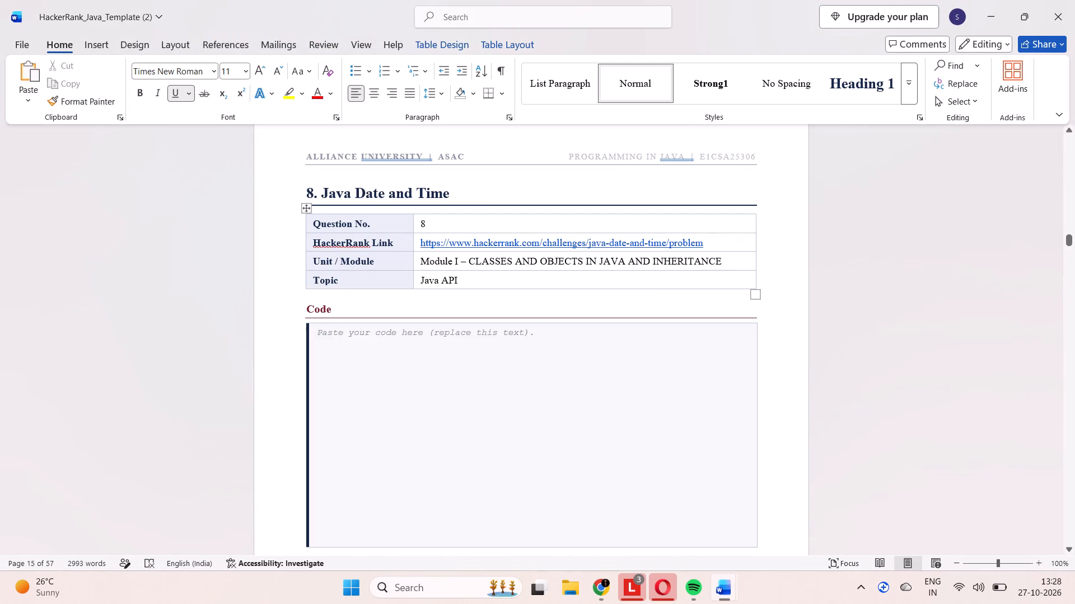
pyautogui.doubleClick(548, 339)
pyautogui.moveTo(548, 339); pyautogui.dragTo(368, 340)
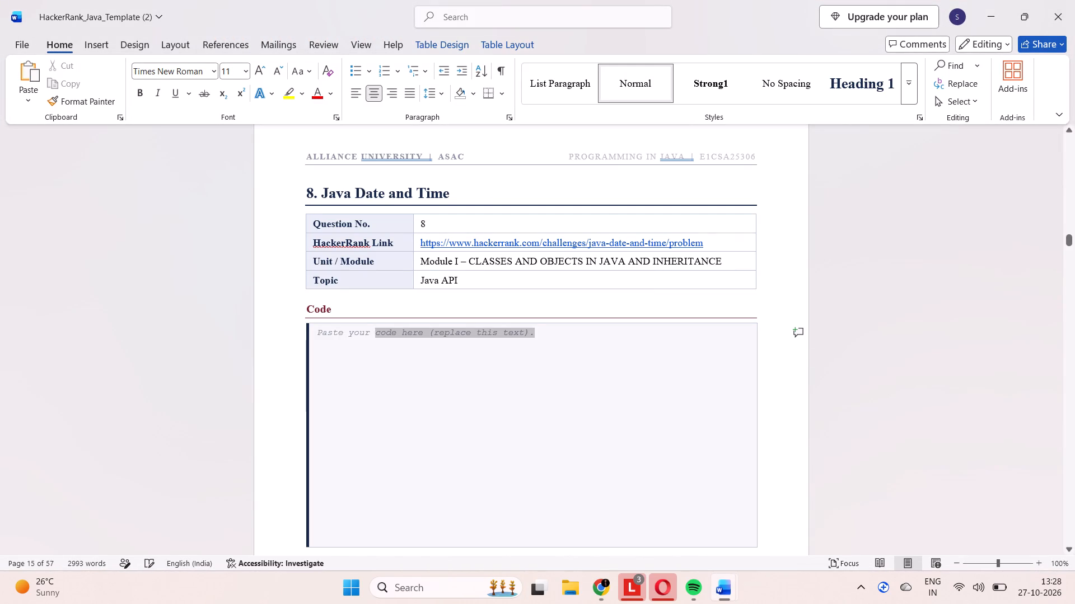
# Replace the whole placeholder text in question 8's Code box with the copied Java Date and Time code.
pyautogui.moveTo(368, 340); pyautogui.dragTo(322, 343)
pyautogui.hotkey('ctrl', 'v')
# Switch to Chrome and search Google for "whsatpp" in a new tab.
pyautogui.hotkey('alt', 'Tab')
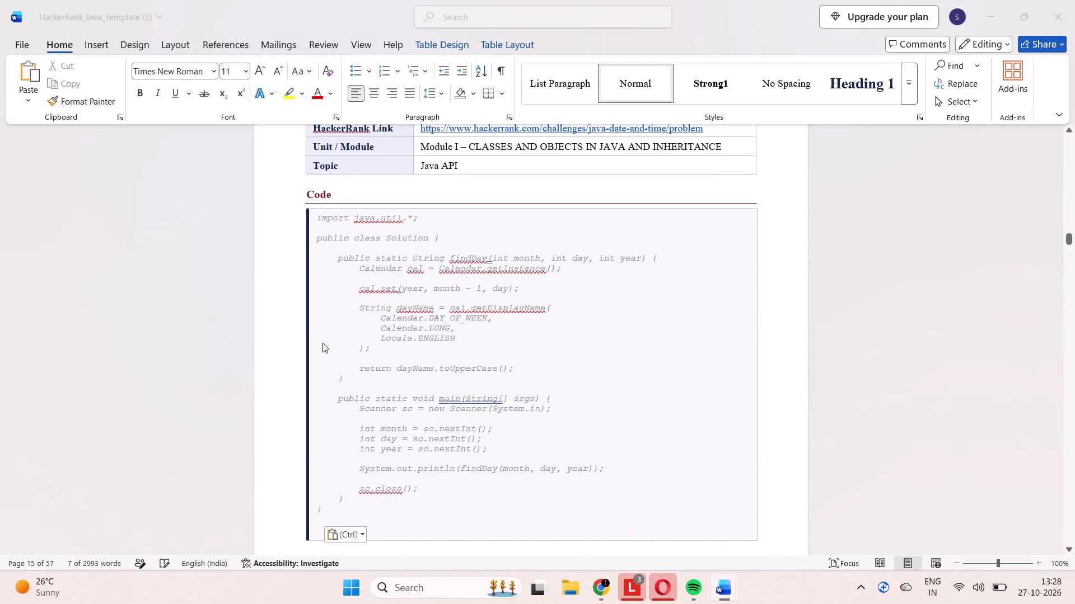
pyautogui.hotkey('alt', 'Tab')
pyautogui.hotkey('alt', 'Tab')
pyautogui.hotkey('alt', 'Tab')
pyautogui.hotkey('alt', 'Tab')
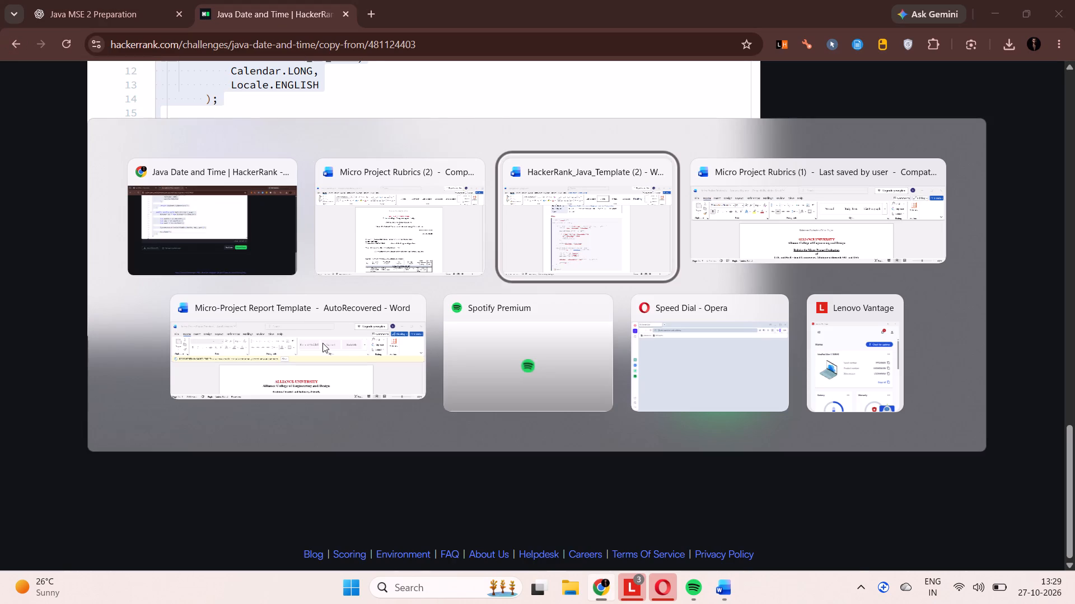
pyautogui.keyDown('alt'); pyautogui.click(247, 223); pyautogui.keyUp('alt')
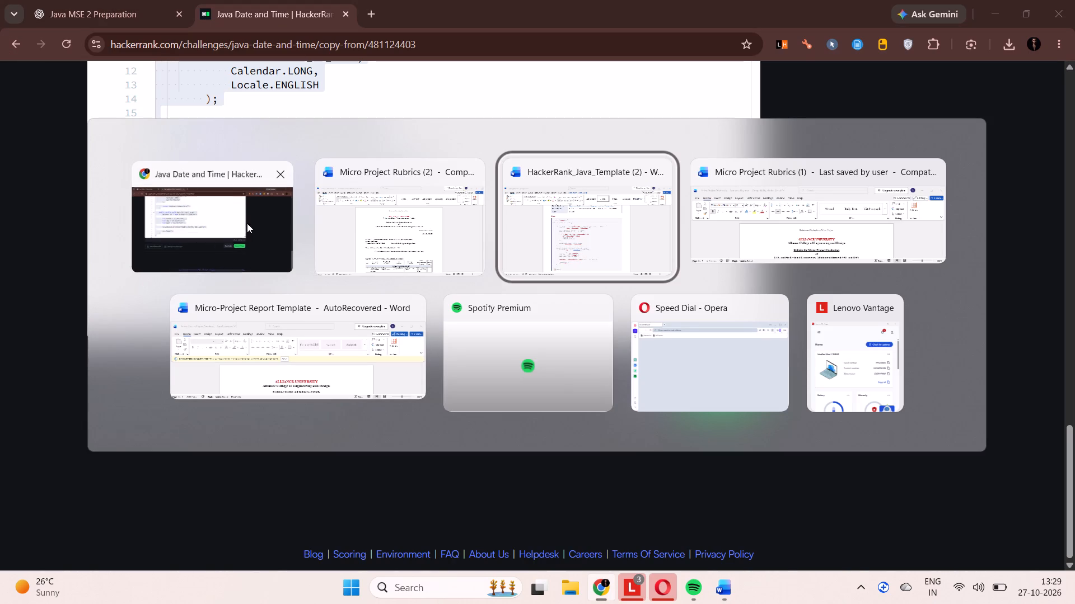
pyautogui.click(595, 587)
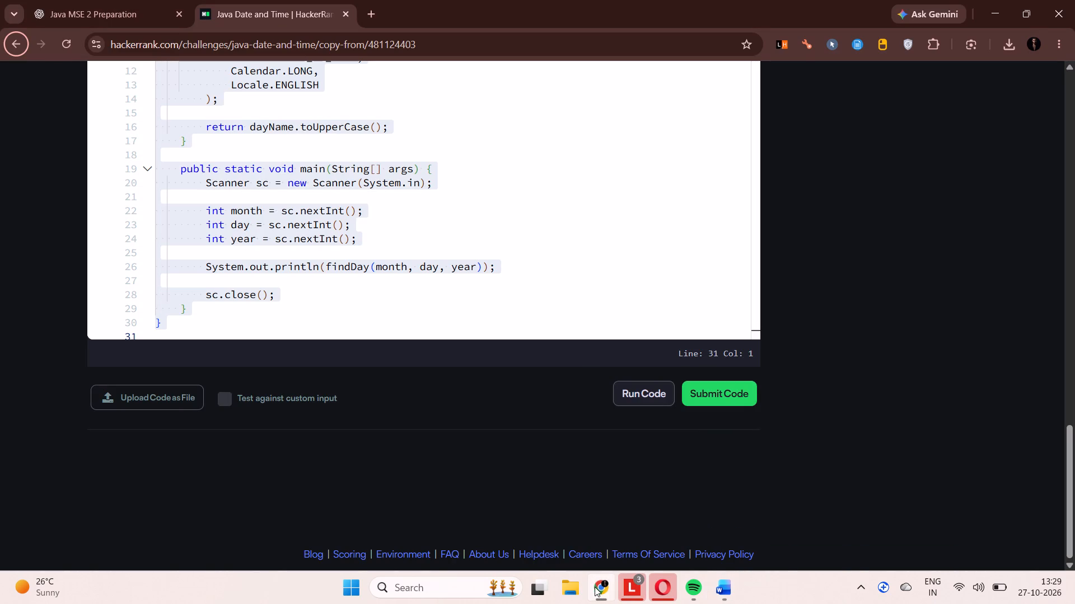
pyautogui.click(604, 576)
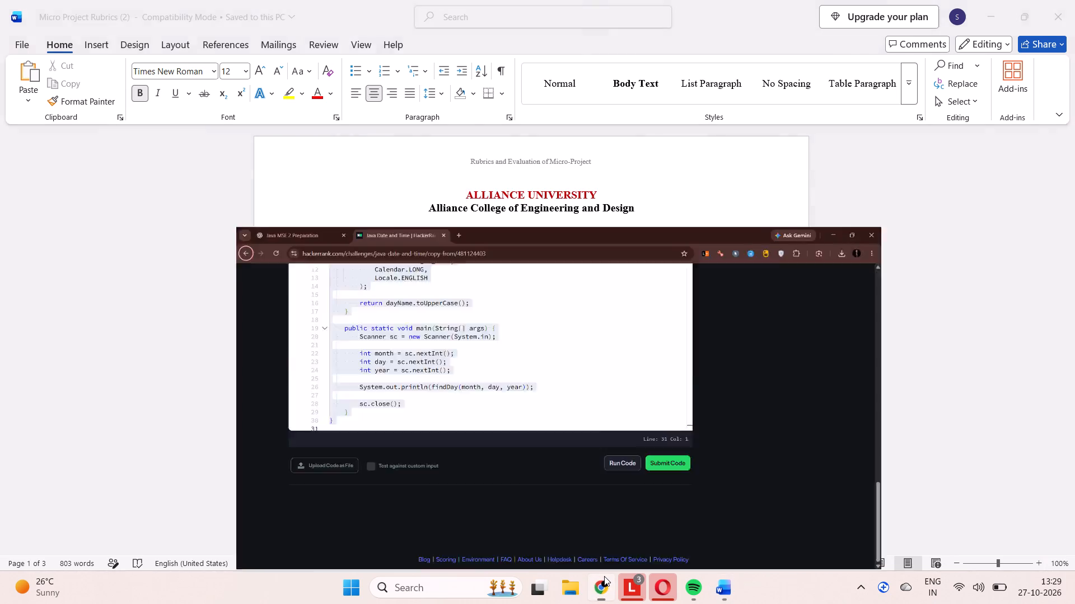
pyautogui.click(380, 3)
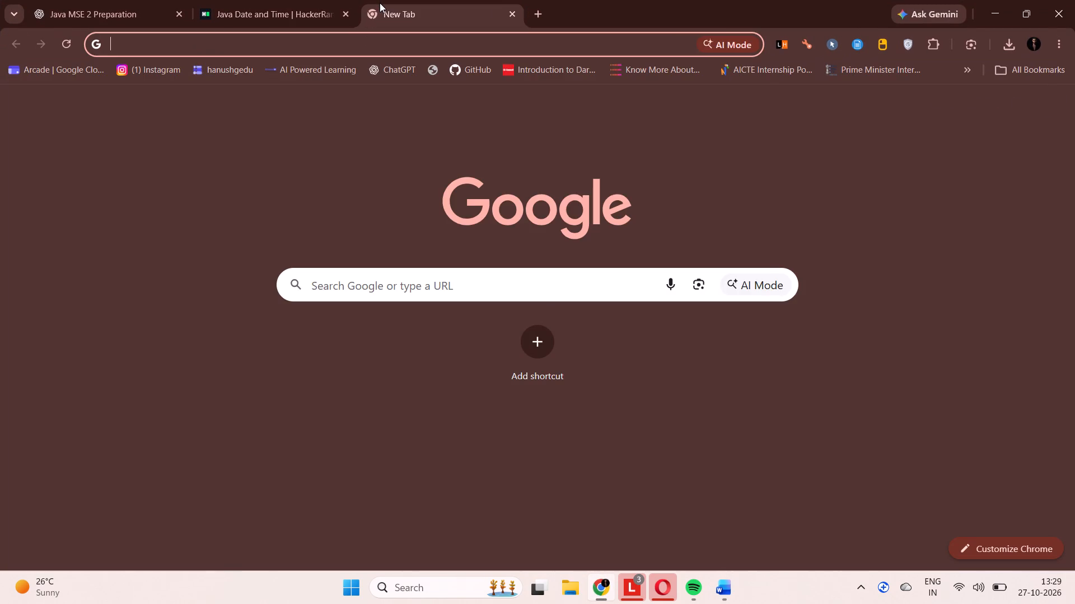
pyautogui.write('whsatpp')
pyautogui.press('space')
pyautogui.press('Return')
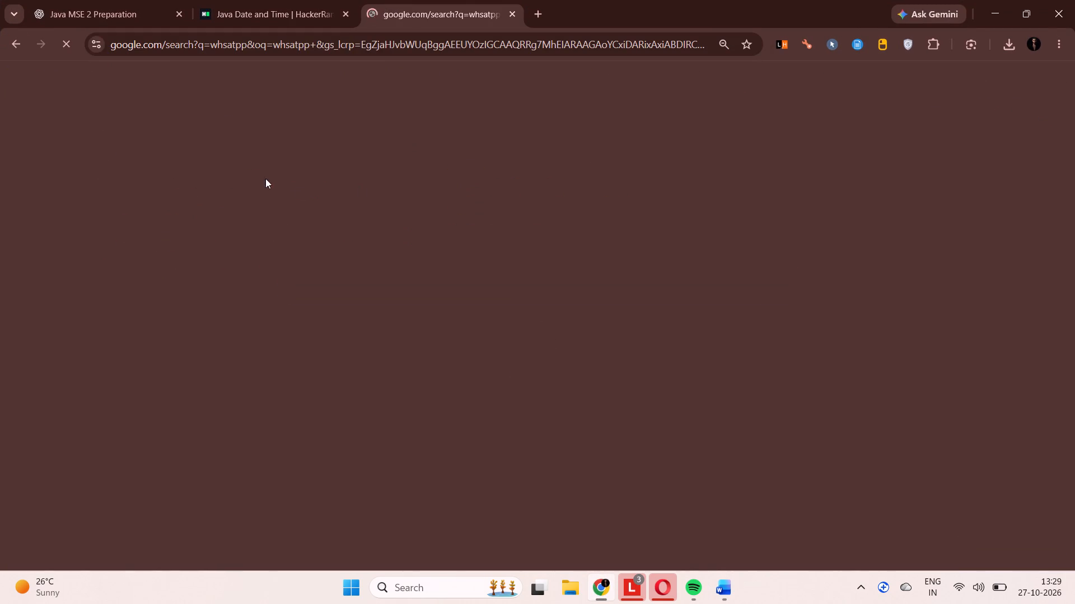